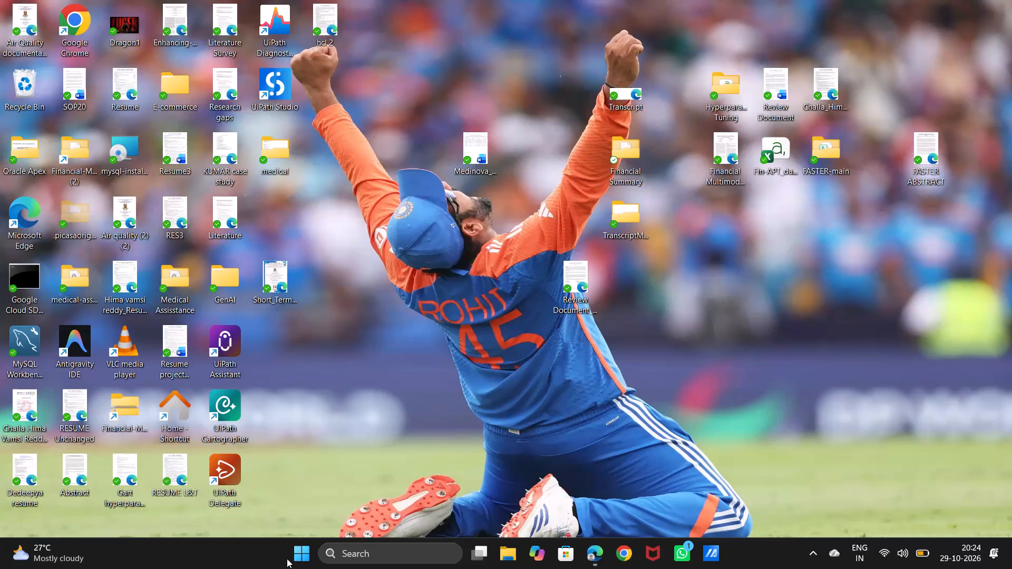
Launch Word and open the recent STI document from the Downloads folder.
click(290, 557)
key(w)
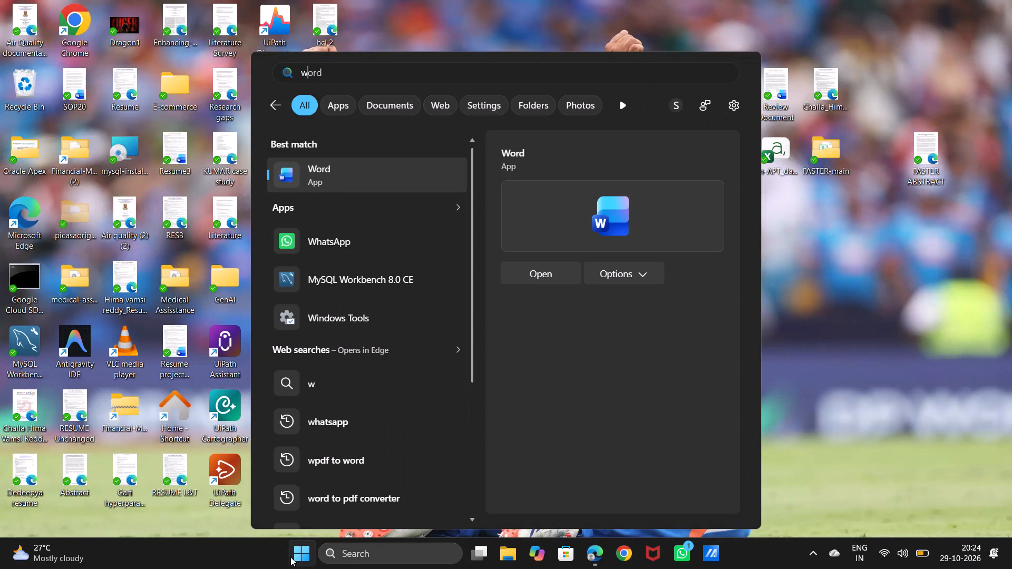
key(Return)
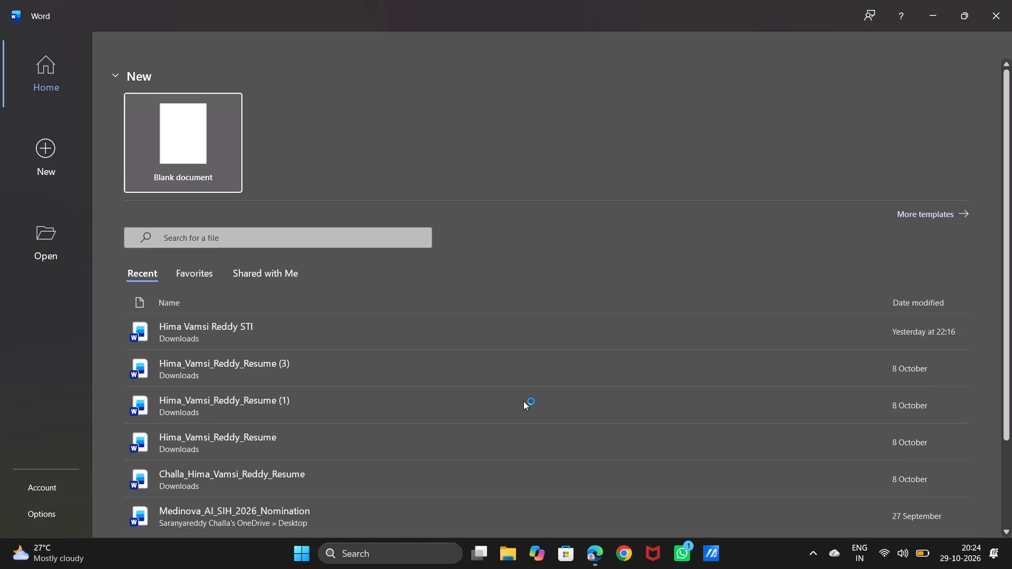
click(230, 327)
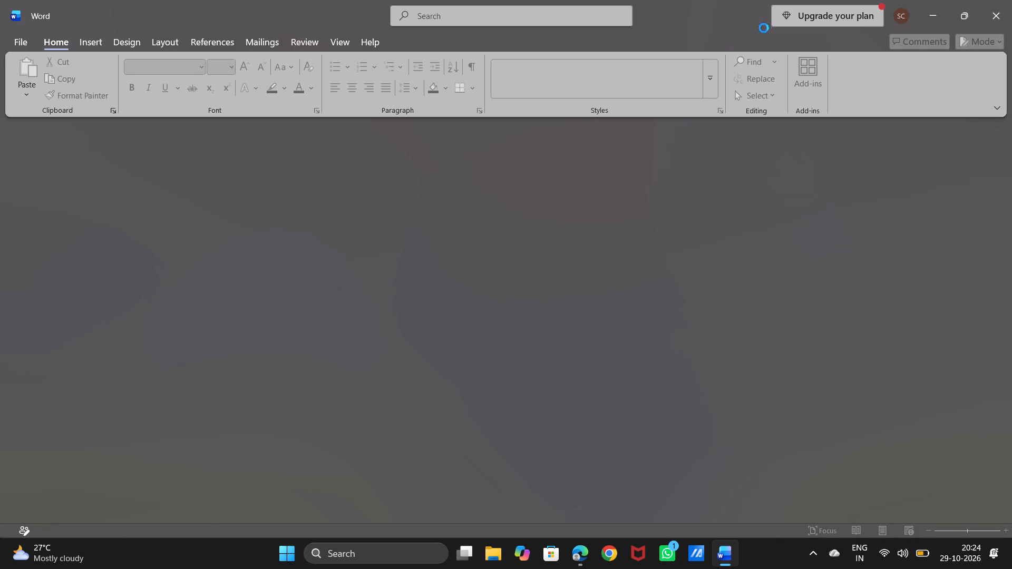
Examine the student and mentor details on the internship program book's cover page.
scroll(515, 411, down, 2)
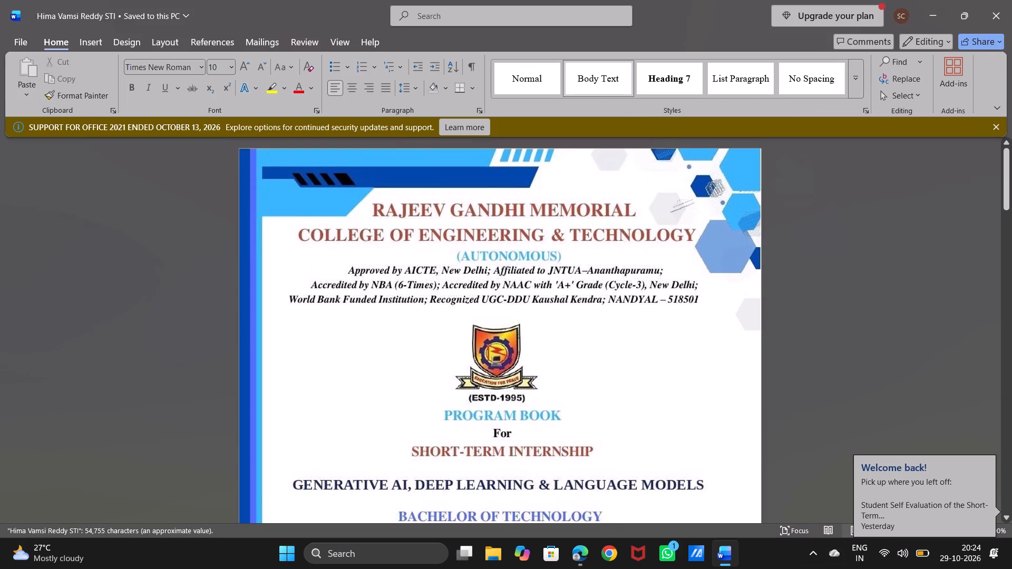
scroll(515, 411, down, 3)
click(483, 386)
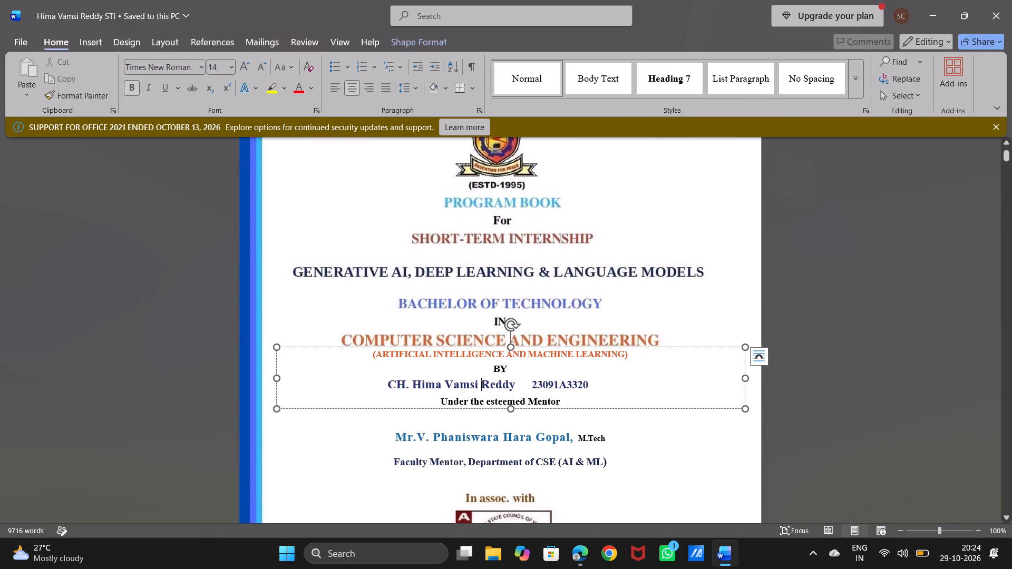
click(455, 438)
scroll(455, 438, down, 1)
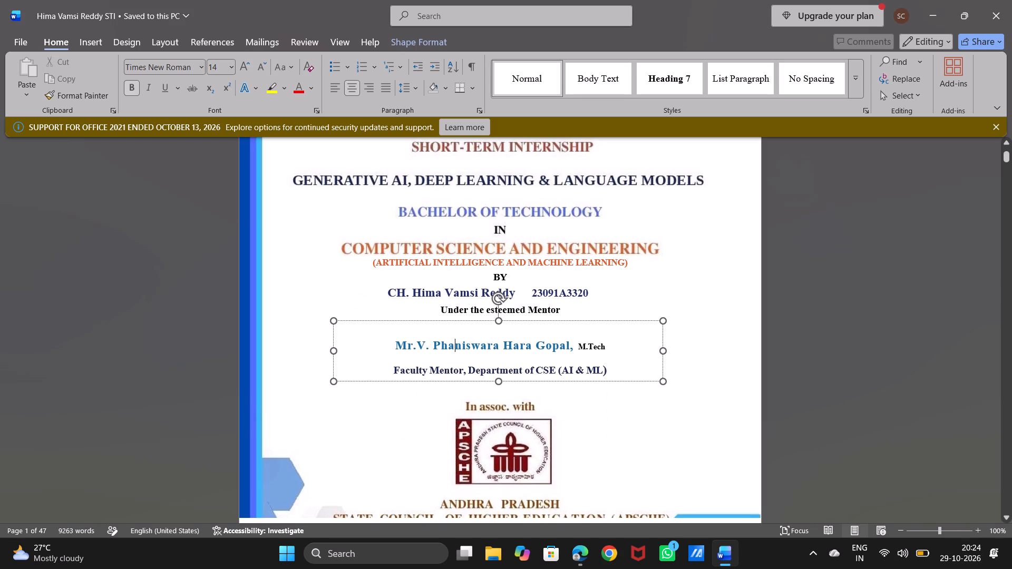
click(442, 285)
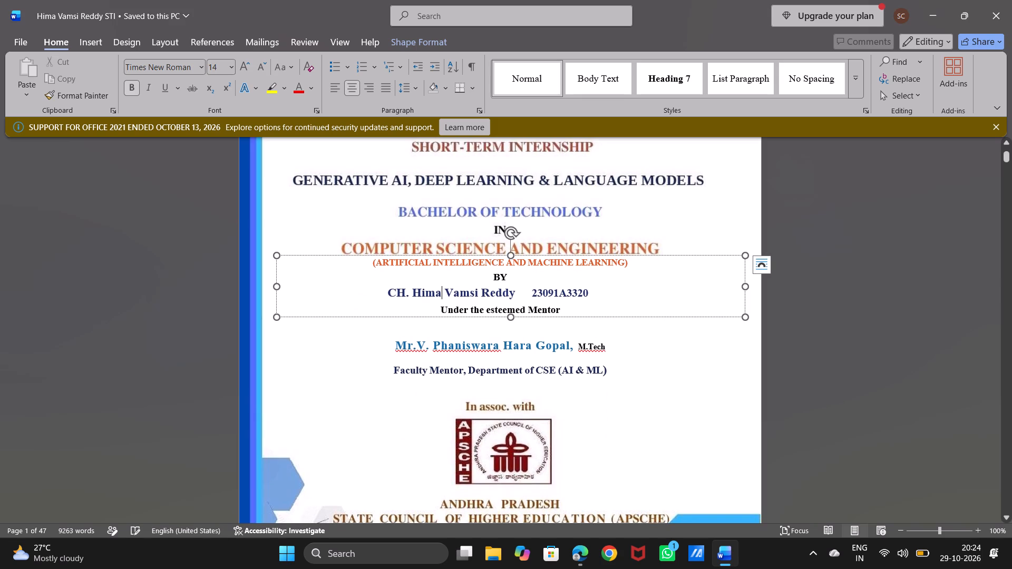
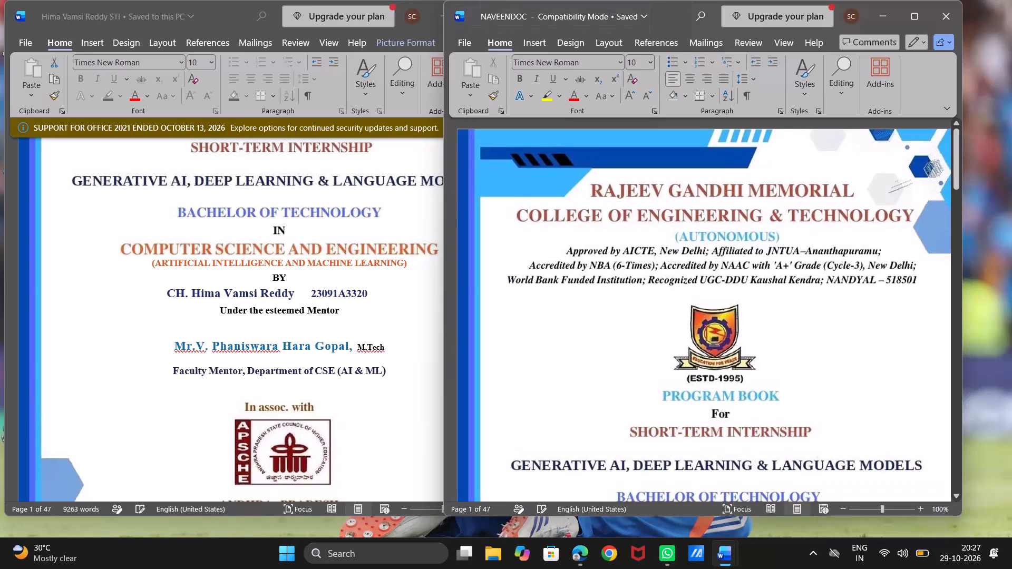
Replace the student's name on the STI document's cover page with the full name in capitals, following the style of the NAVEENDOC cover.
click(643, 244)
scroll(643, 244, down, 1)
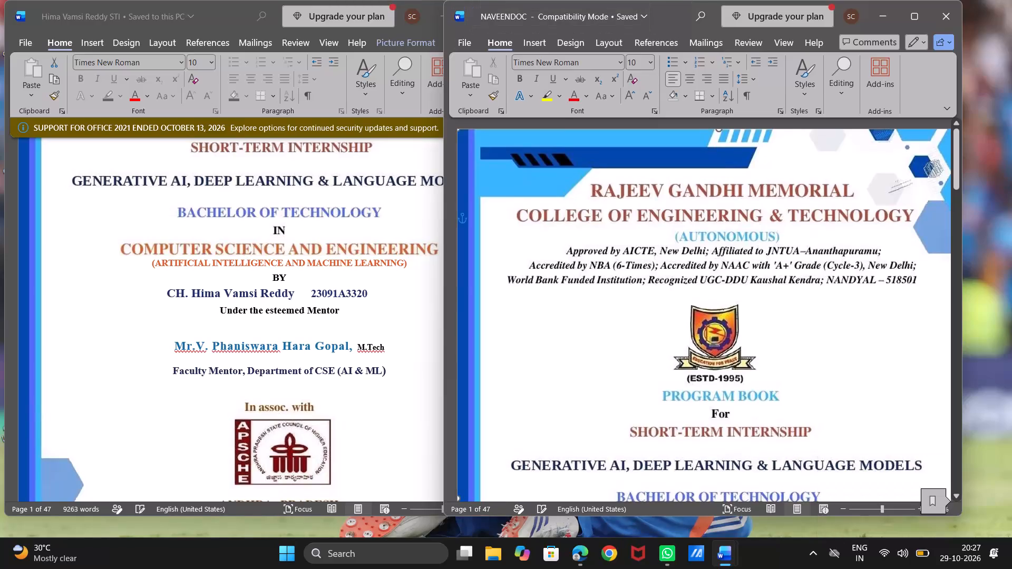
scroll(643, 244, down, 1)
click(690, 284)
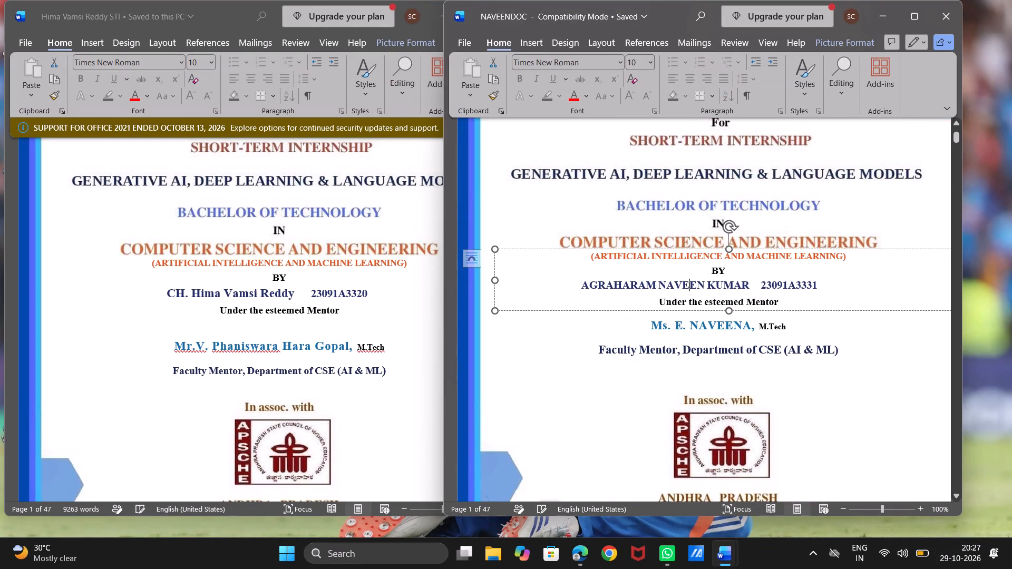
click(676, 326)
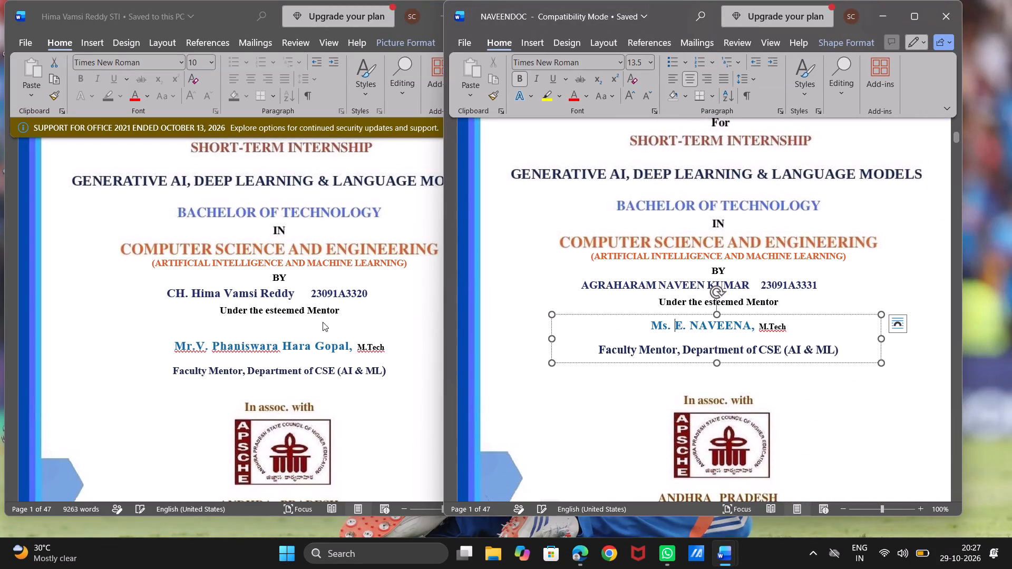
click(253, 286)
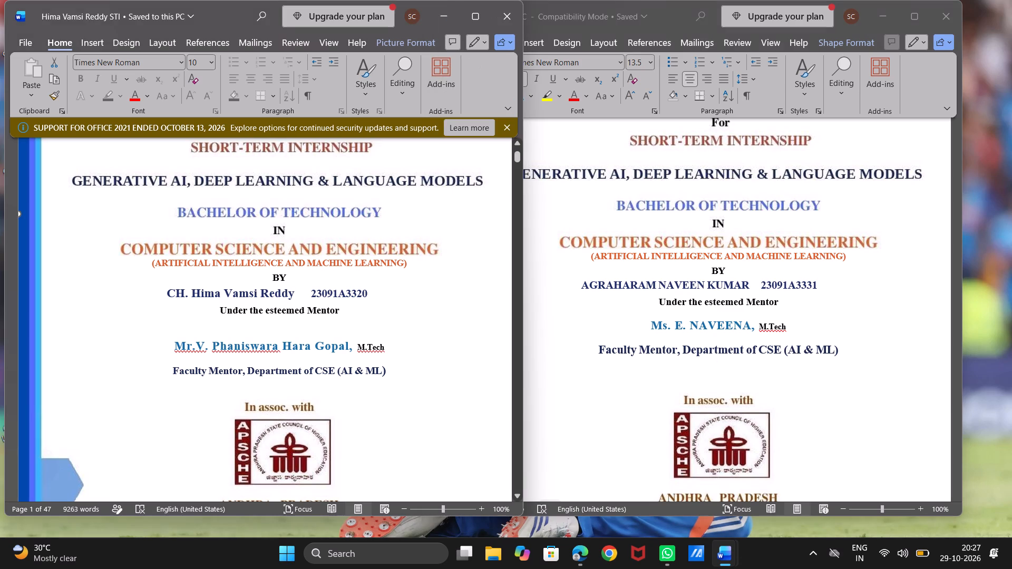
drag(300, 292, 249, 292)
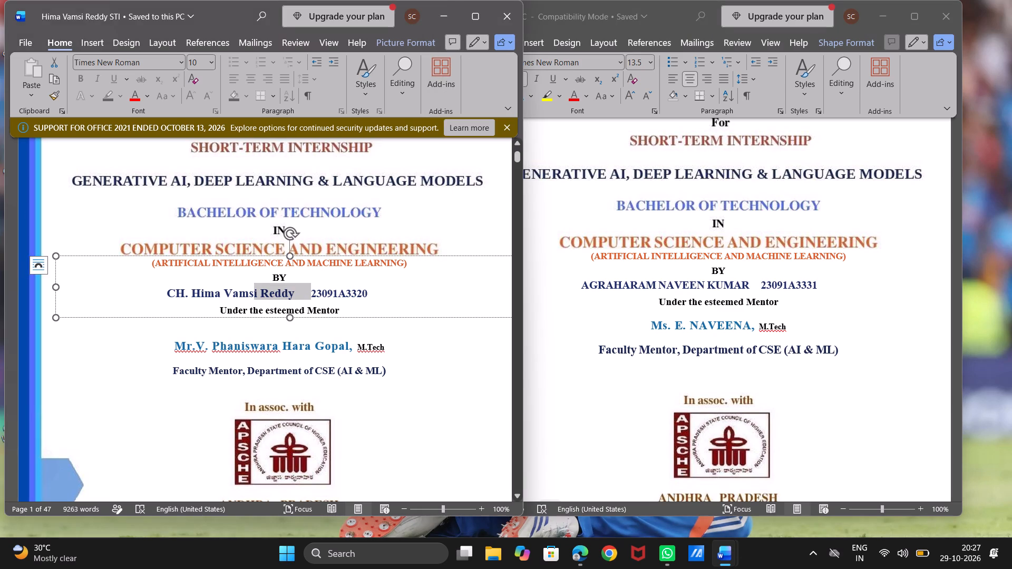
drag(249, 292, 177, 294)
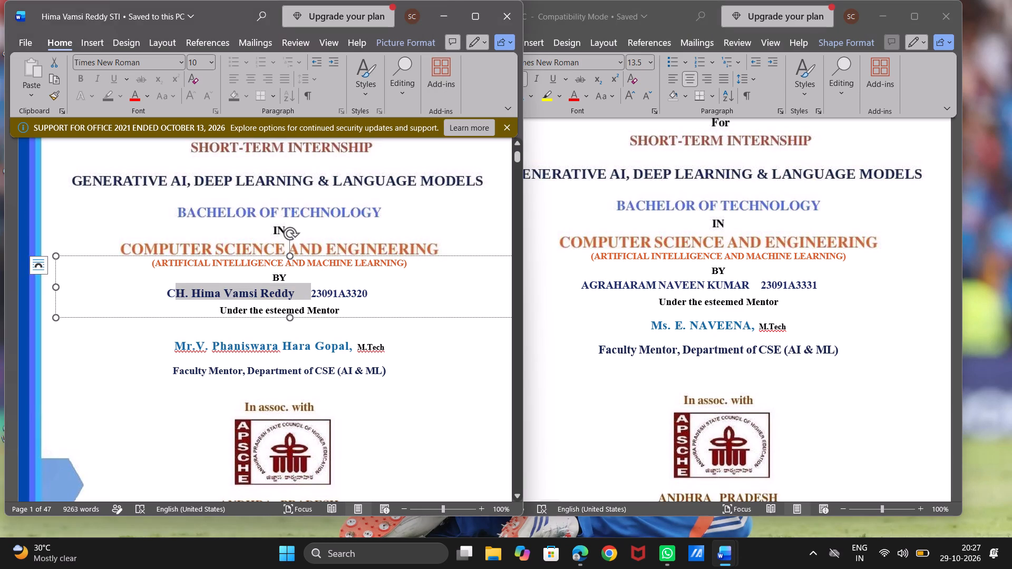
drag(177, 294, 167, 295)
key(BackSpace)
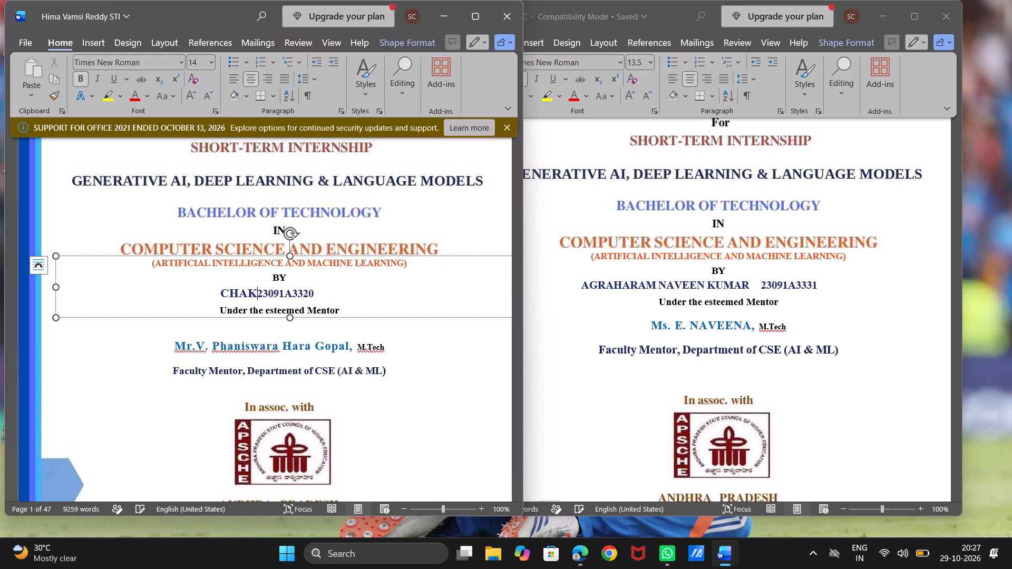
key(BackSpace)
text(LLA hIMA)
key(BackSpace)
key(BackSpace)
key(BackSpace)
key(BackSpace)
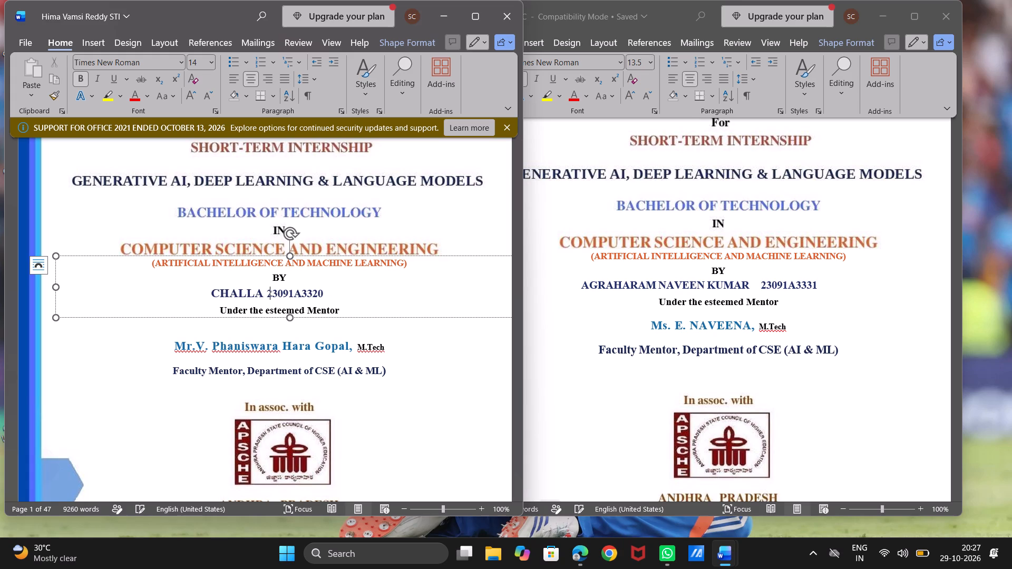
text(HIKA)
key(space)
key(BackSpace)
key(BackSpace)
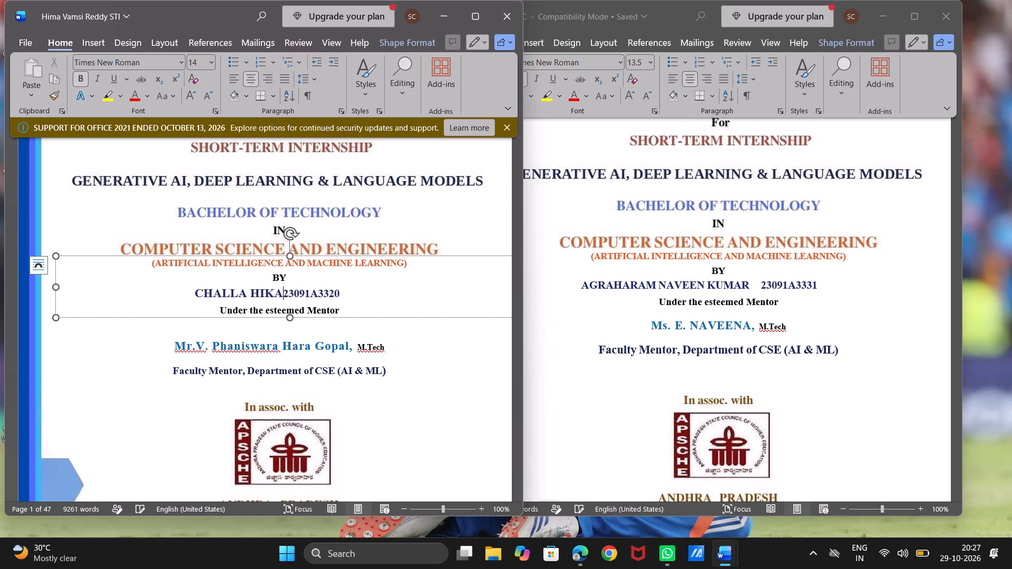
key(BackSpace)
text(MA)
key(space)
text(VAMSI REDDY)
Insert six spaces between the student's name and the roll number on the STI cover page.
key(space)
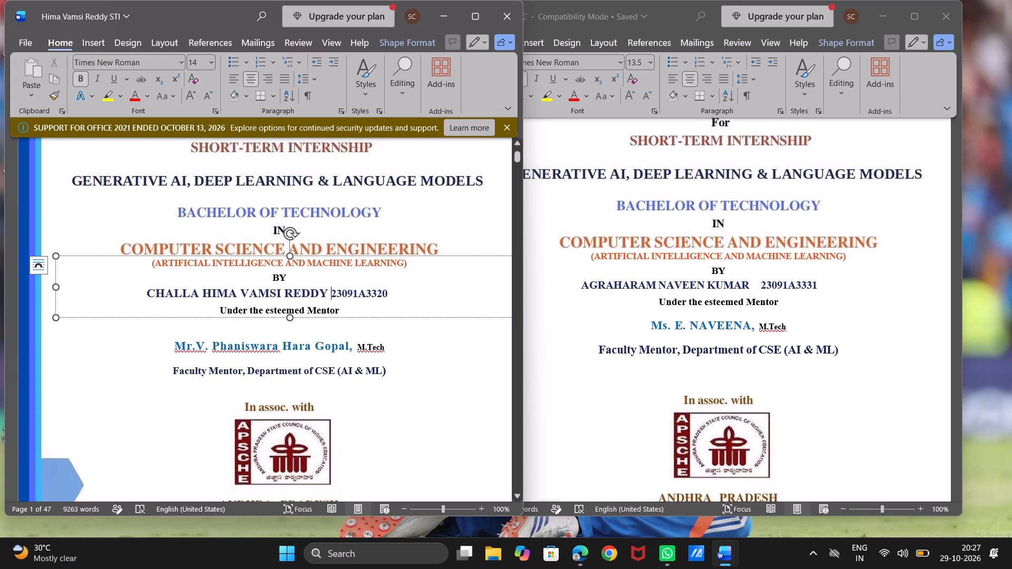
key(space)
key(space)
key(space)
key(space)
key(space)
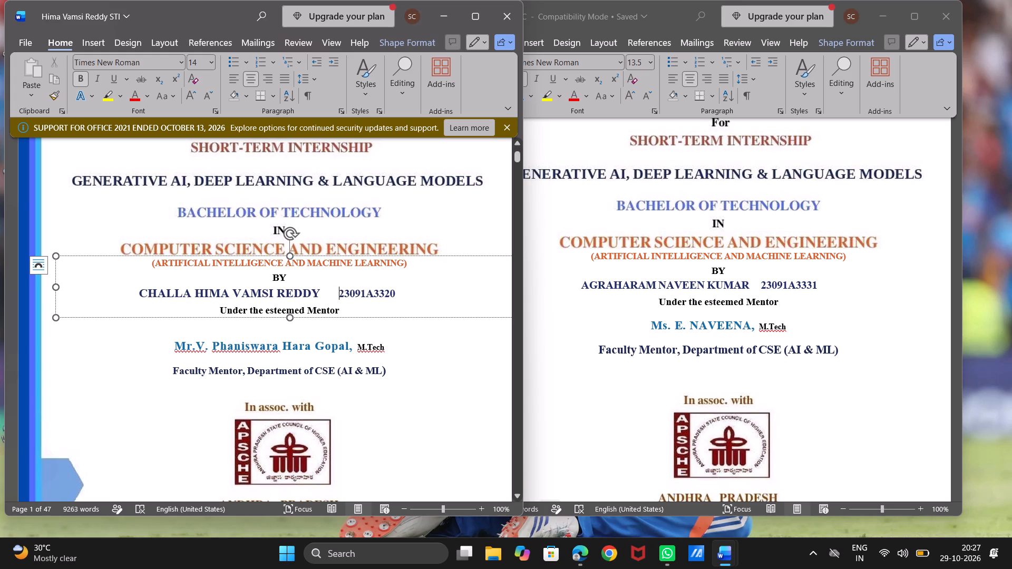
click(141, 290)
Retype the mentor's given name, right after the initial, in capitals on the STI cover page.
click(307, 345)
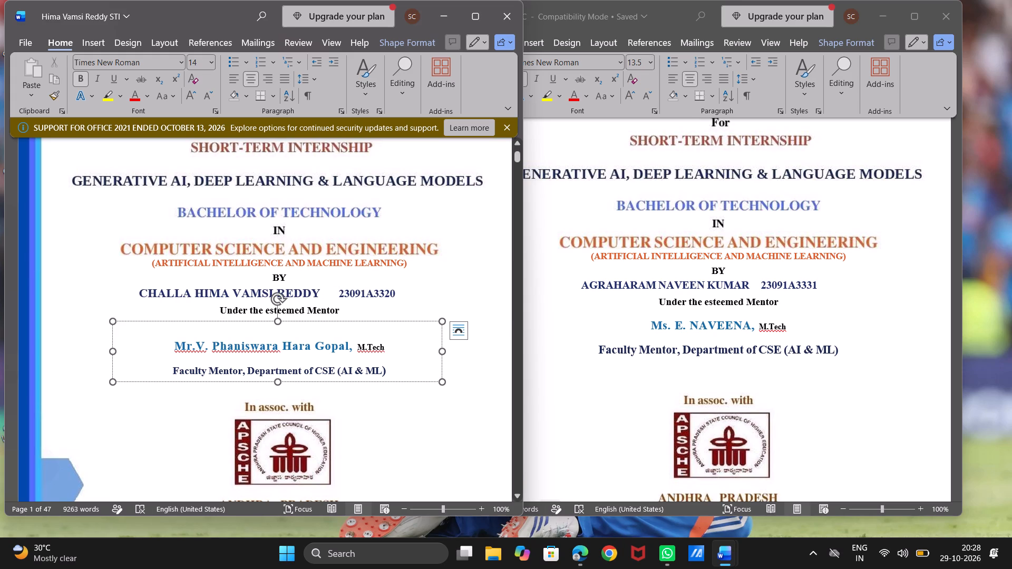
drag(351, 347, 179, 351)
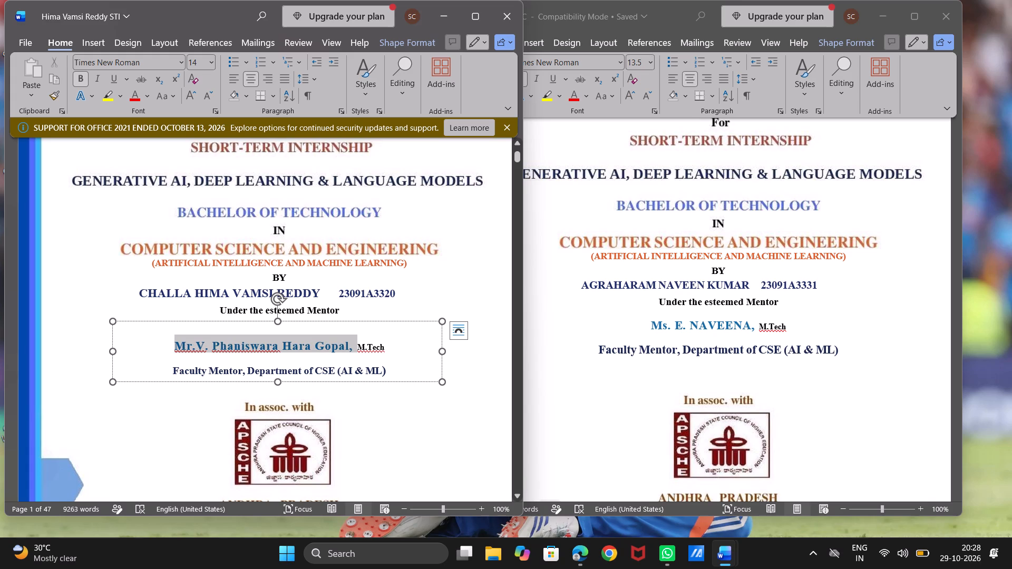
drag(179, 351, 179, 352)
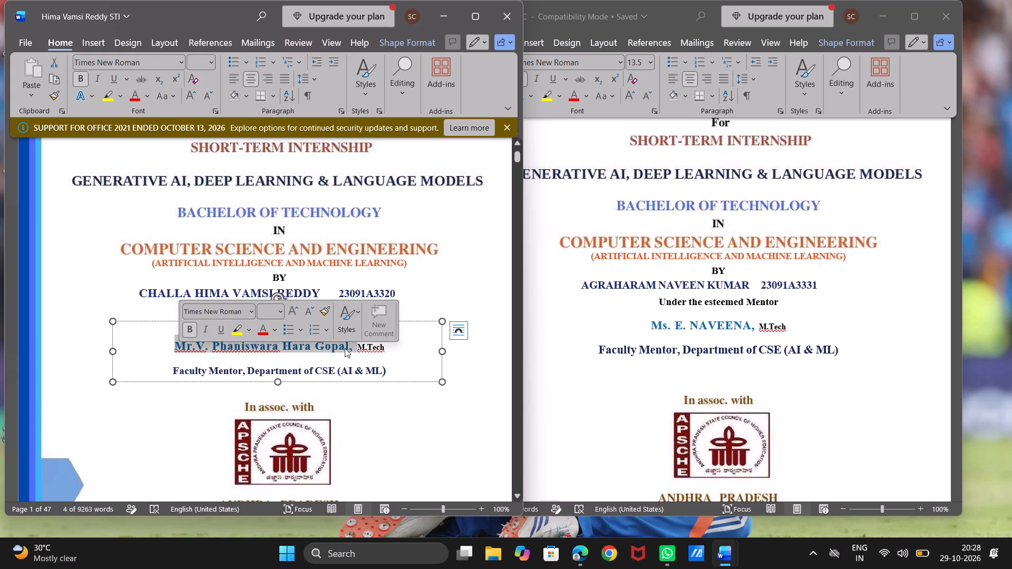
click(330, 345)
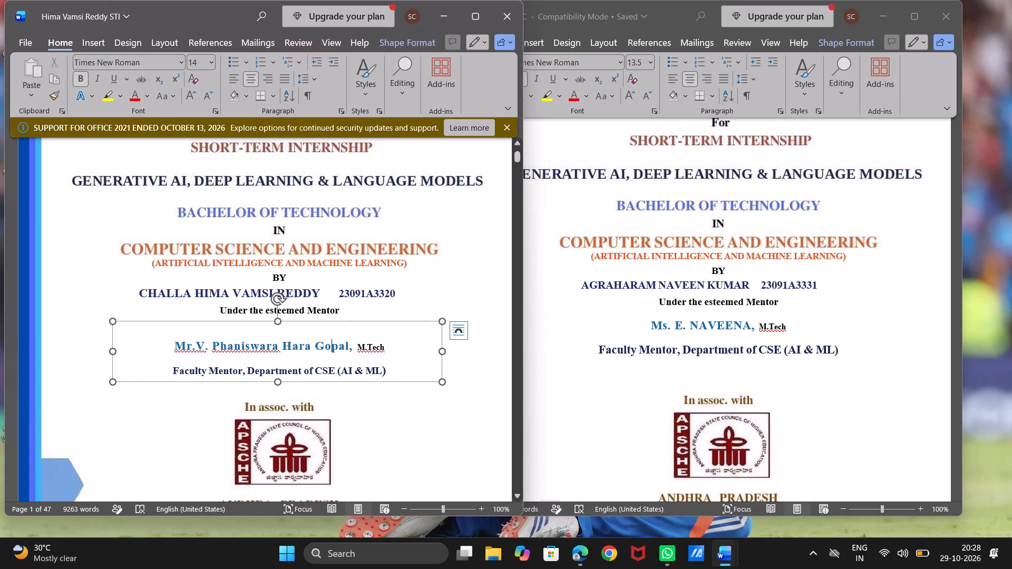
click(277, 348)
key(BackSpace)
key(BackSpace)
key(BackSpace)
key(BackSpace)
key(BackSpace)
key(BackSpace)
key(BackSpace)
key(BackSpace)
key(BackSpace)
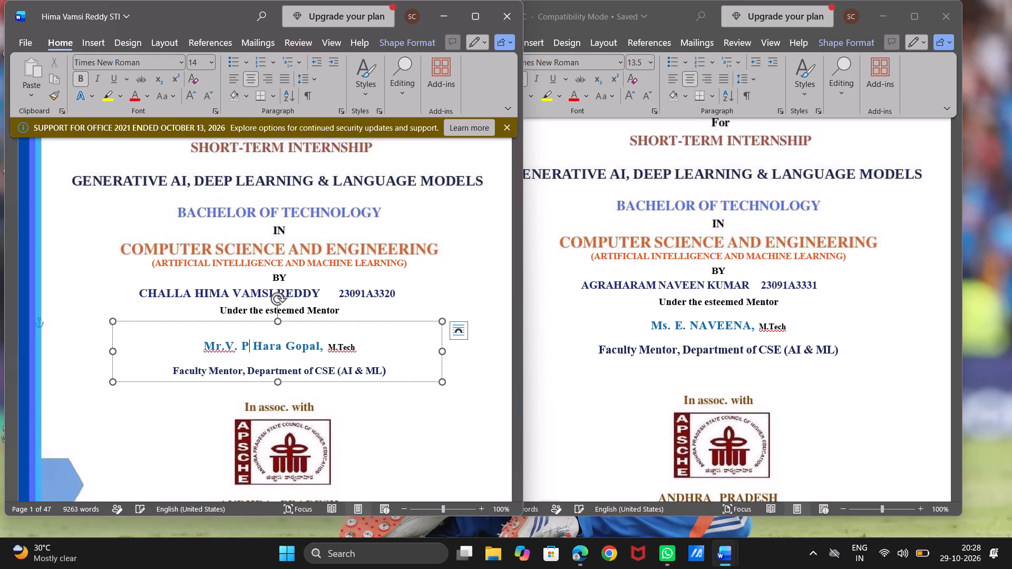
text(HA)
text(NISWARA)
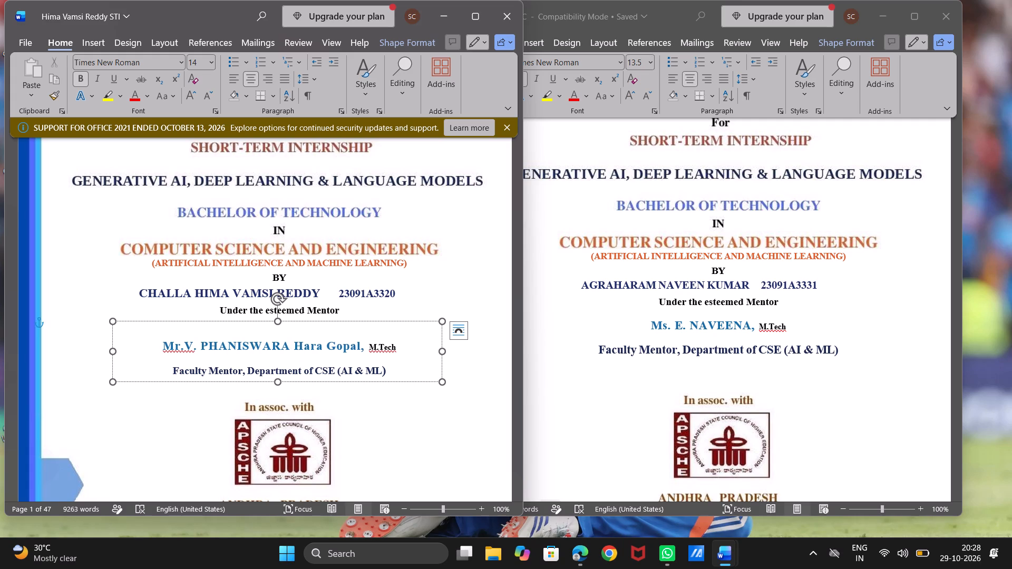
Retype the last two words of the mentor's name in capitals, keeping the comma before M.Tech.
click(324, 342)
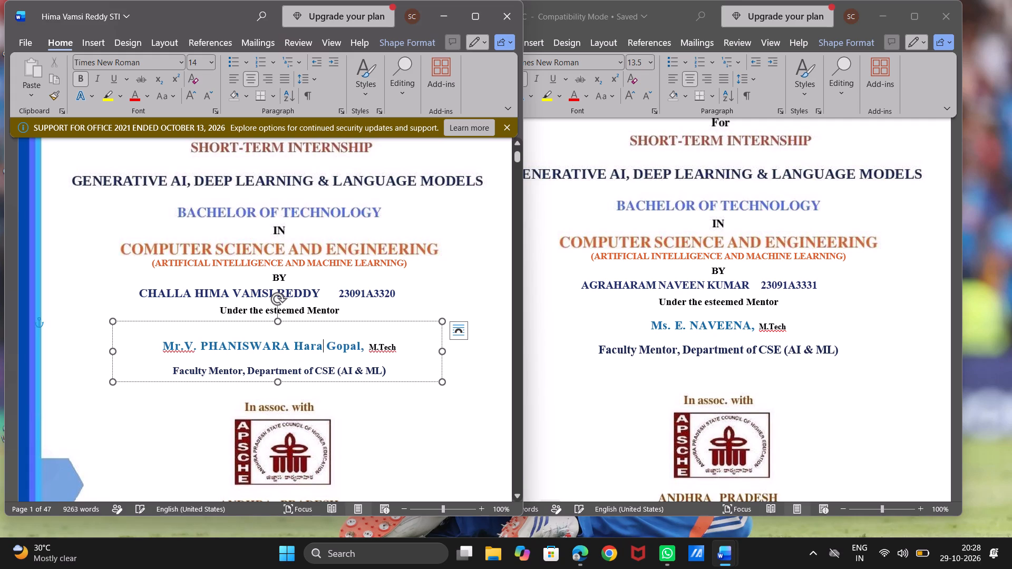
key(BackSpace)
key(BackSpace)
key(BackSpace)
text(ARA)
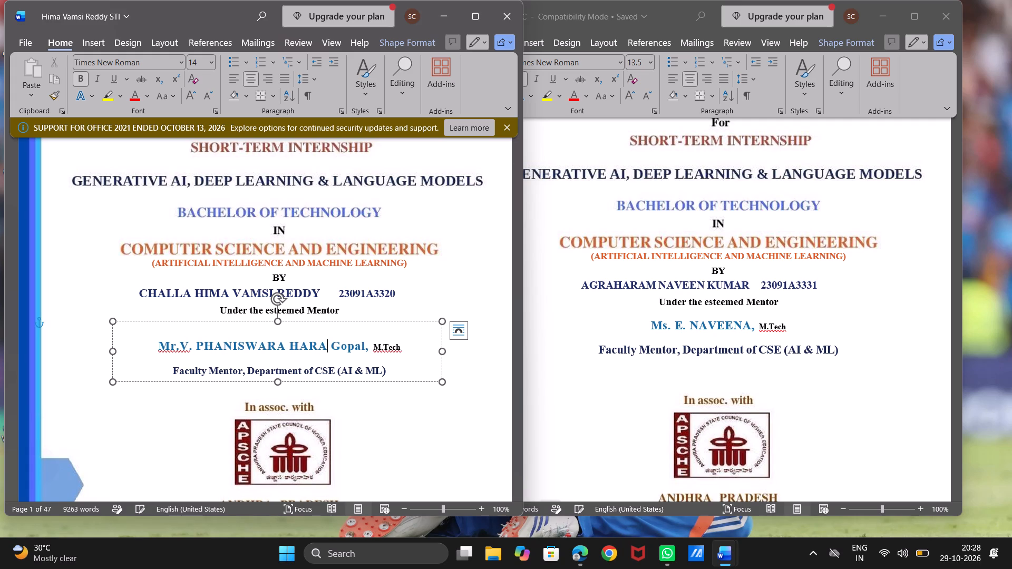
click(371, 348)
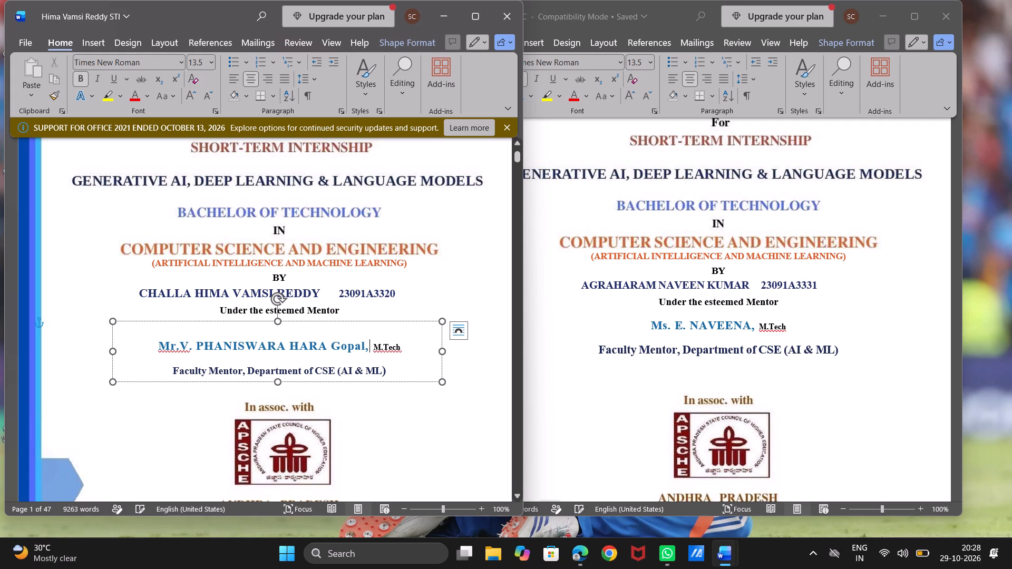
key(Left)
key(BackSpace)
key(BackSpace)
key(BackSpace)
key(BackSpace)
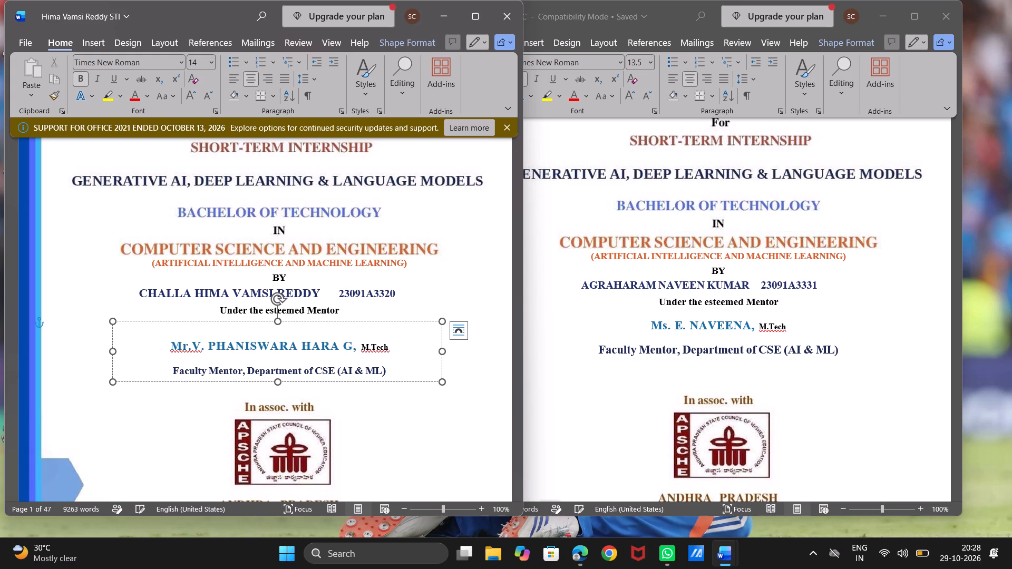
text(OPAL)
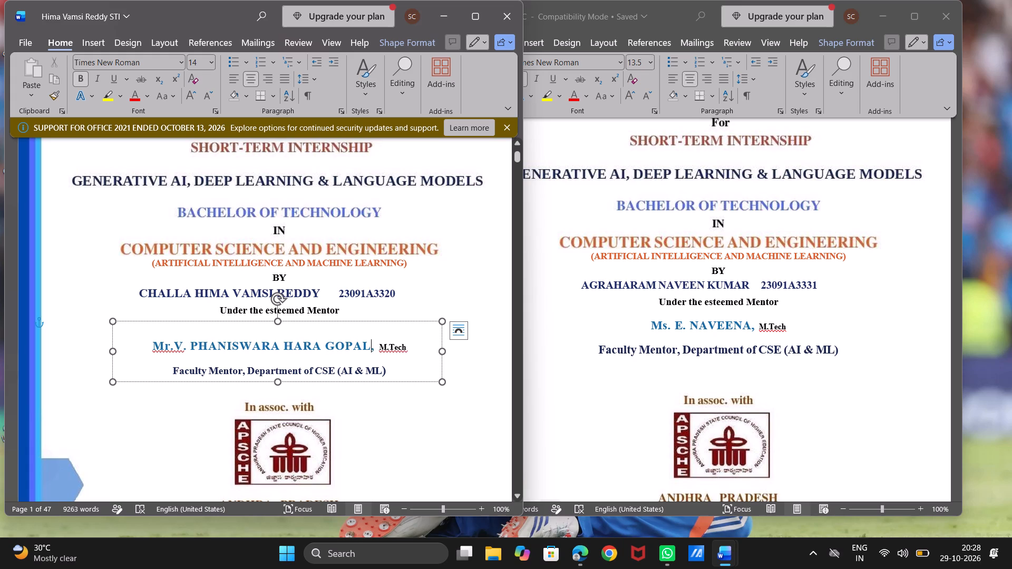
Insert a space between "Mr." and the mentor's initial on the STI cover page.
click(193, 347)
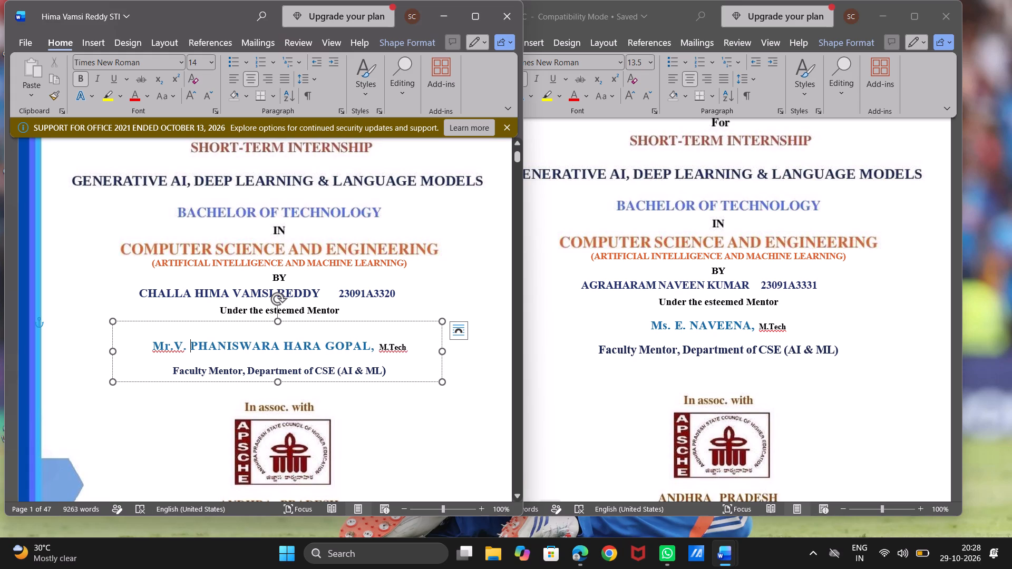
click(173, 346)
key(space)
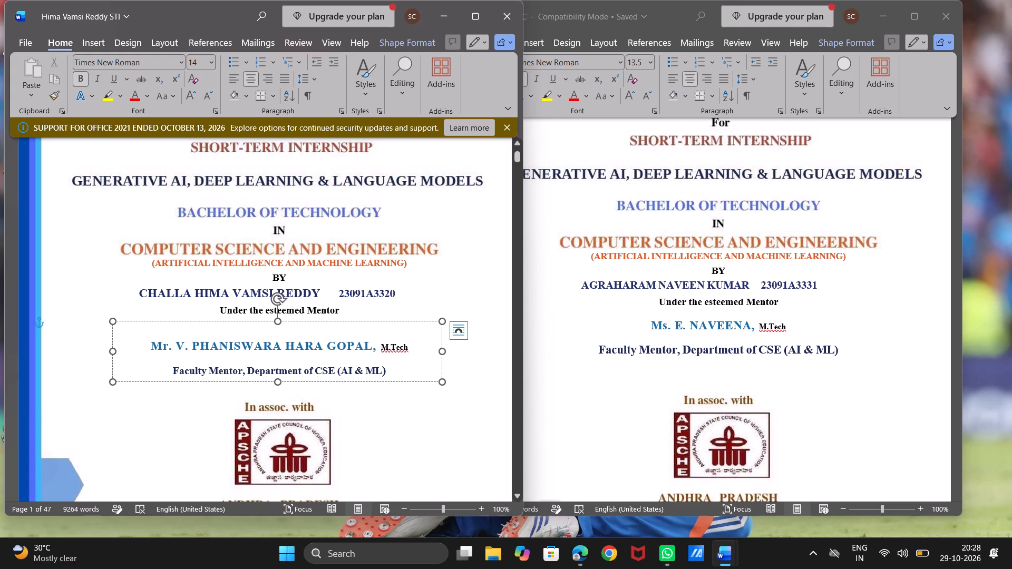
click(375, 348)
click(398, 372)
Insert eight spaces before the student's name to shift the name and roll number line along.
click(317, 289)
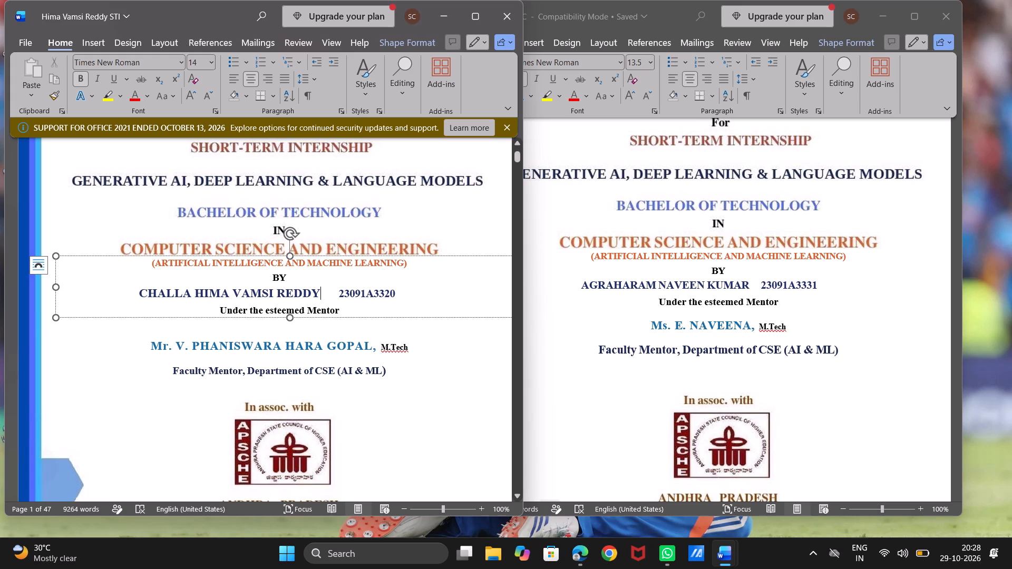
click(143, 289)
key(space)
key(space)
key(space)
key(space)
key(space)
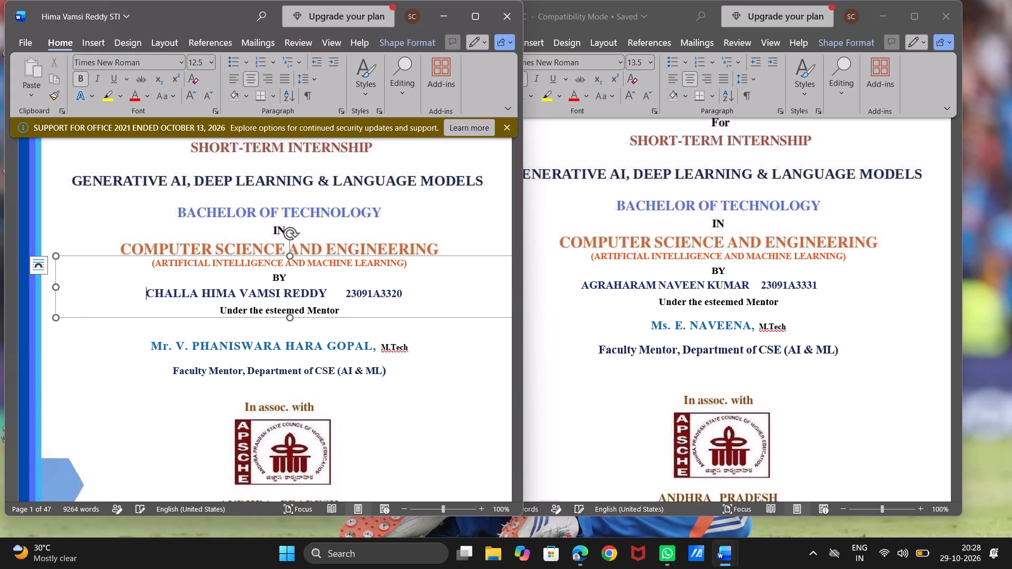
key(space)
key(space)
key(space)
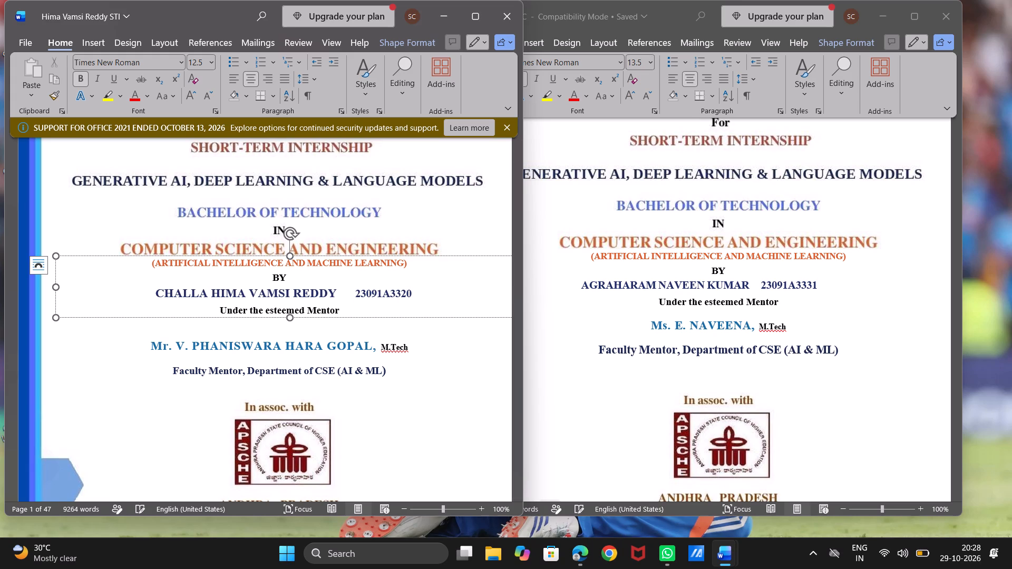
Set the "Faculty Mentor, Department of CSE (AI & ML)" line on the STI cover page to font size 13.5, matching NAVEENDOC.
click(279, 368)
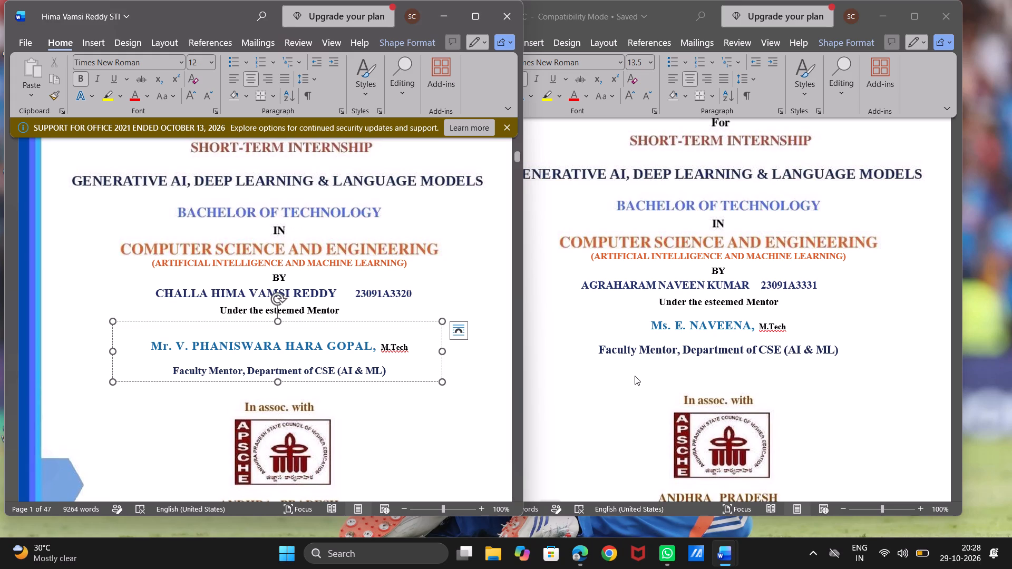
click(640, 344)
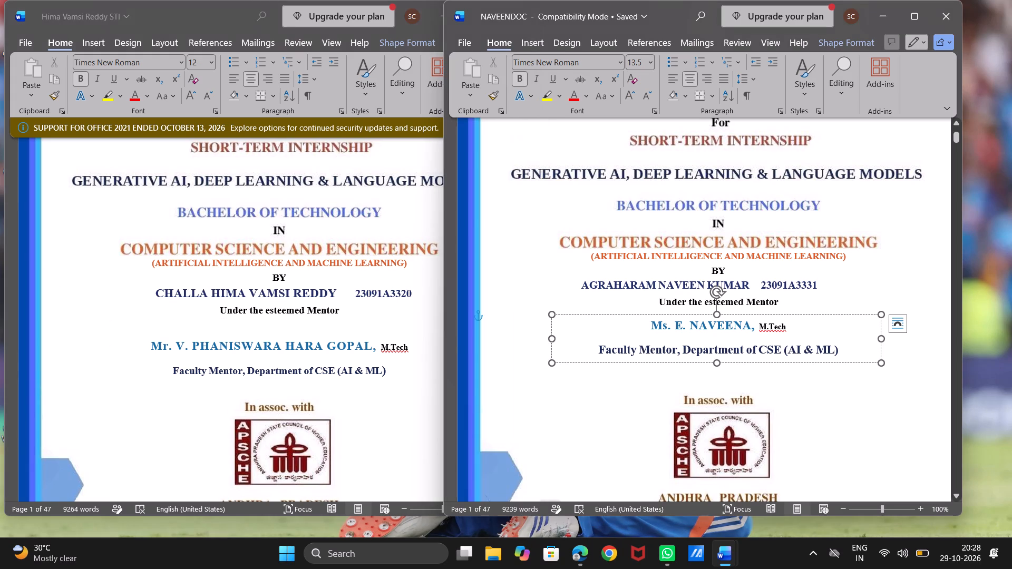
click(649, 346)
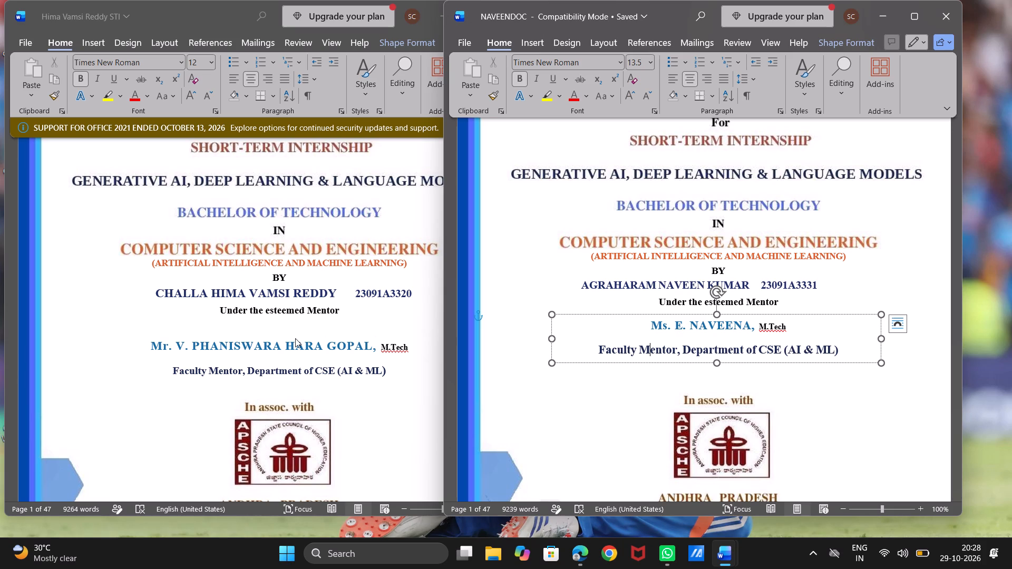
click(232, 368)
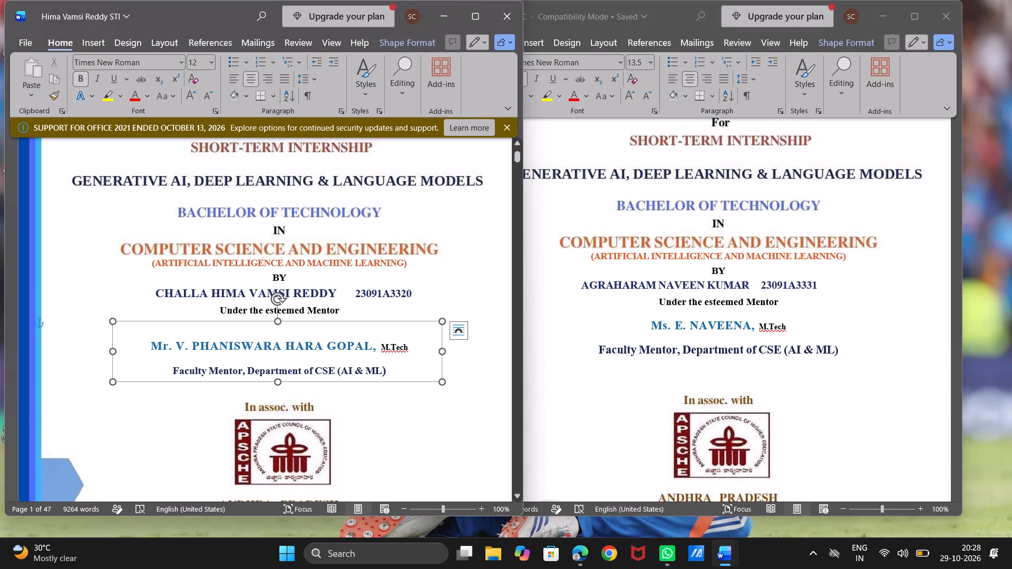
drag(173, 368, 372, 365)
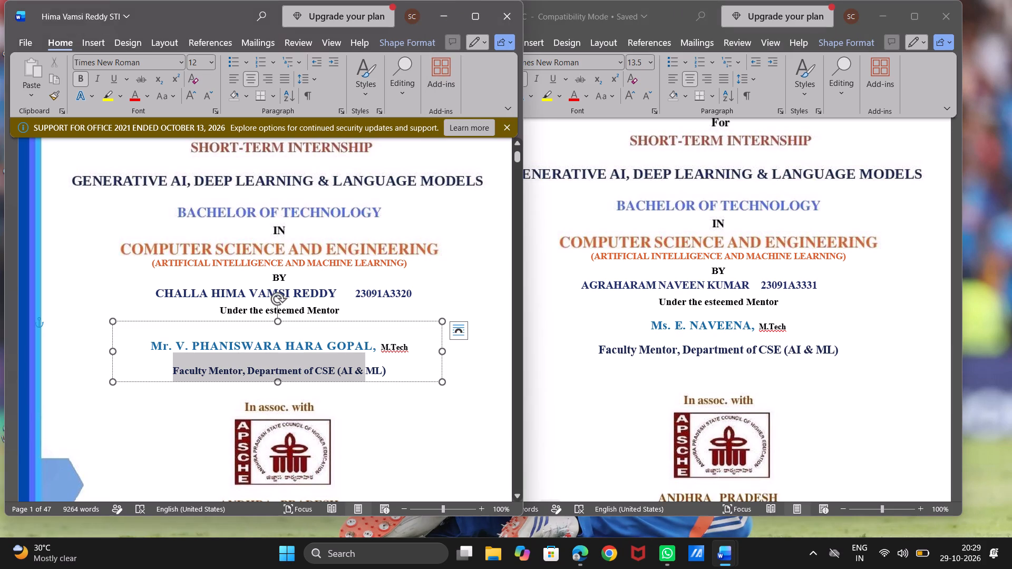
drag(372, 365, 384, 367)
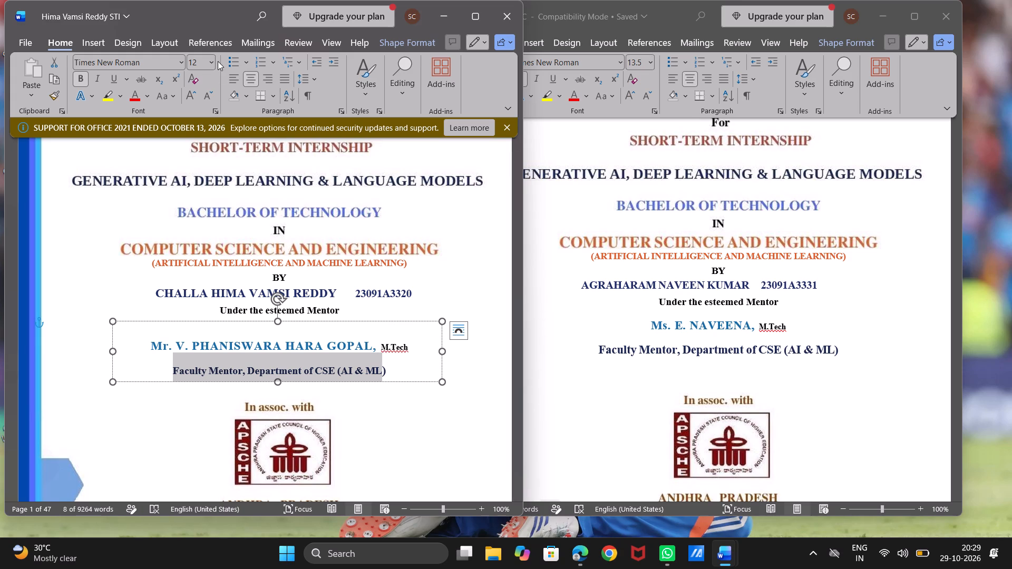
click(212, 62)
key(BackSpace)
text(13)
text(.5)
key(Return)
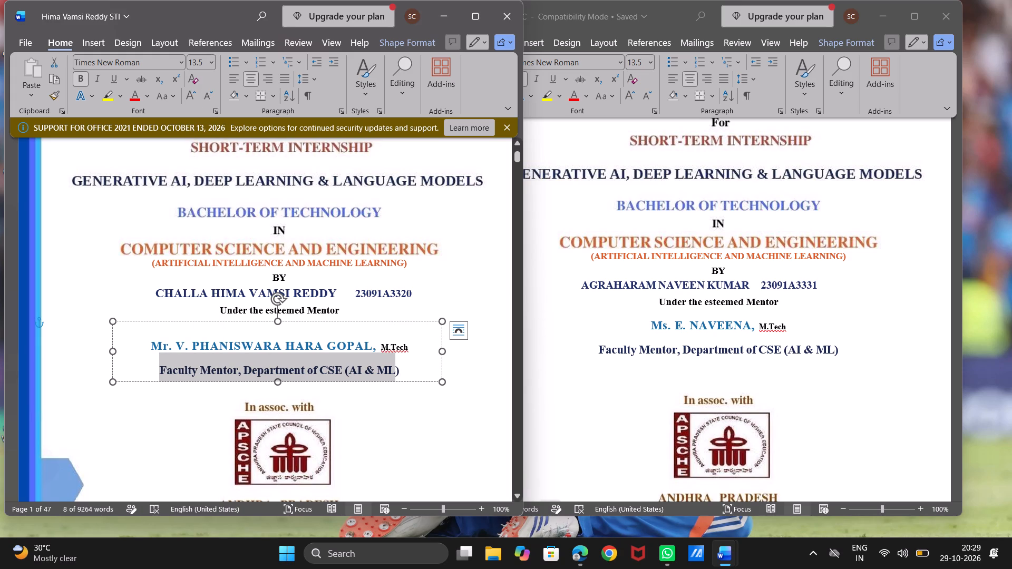
click(404, 443)
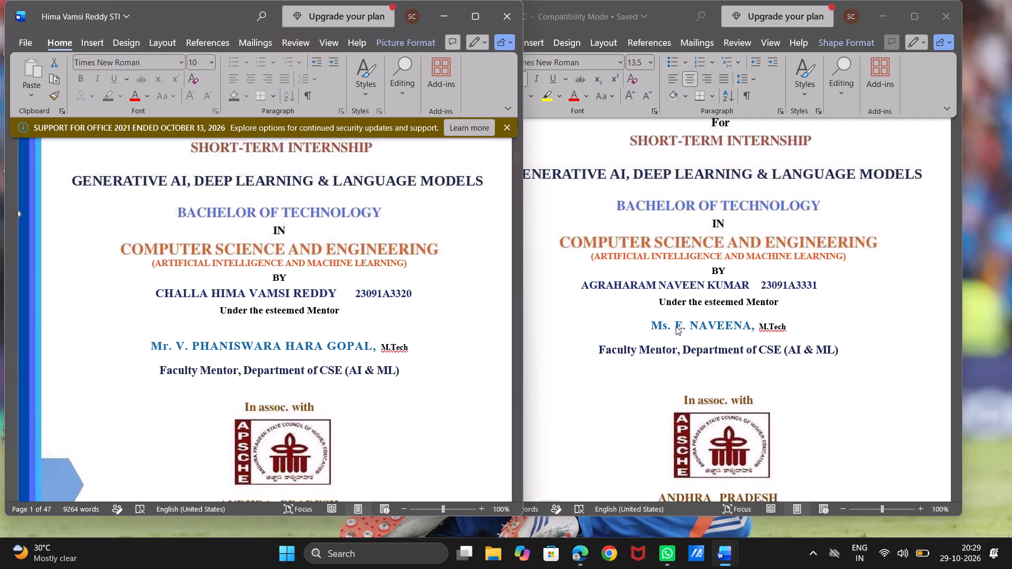
Compare the font size of the mentor's name on the STI cover page with the mentor's name in NAVEENDOC.
click(683, 323)
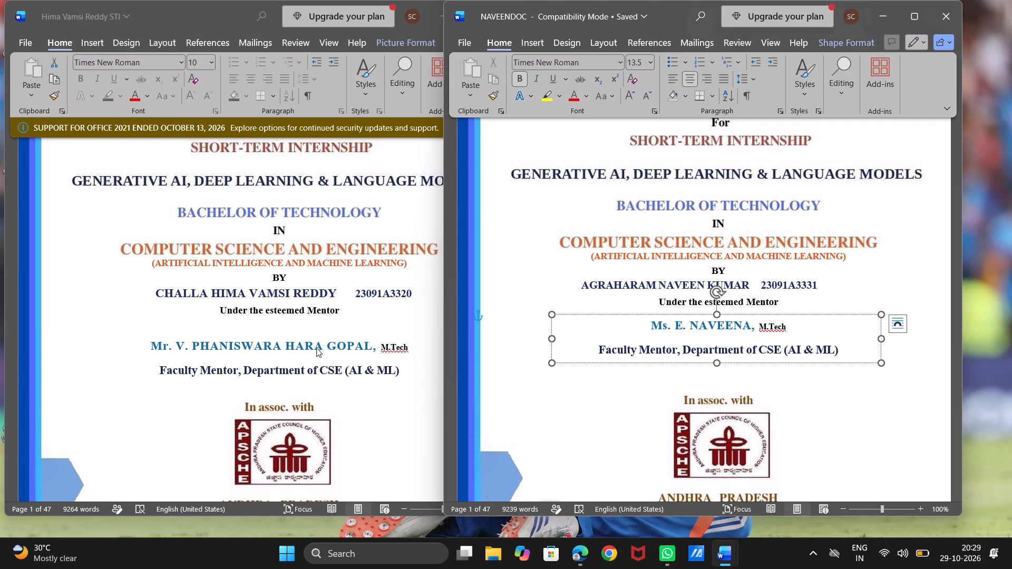
click(696, 327)
click(314, 342)
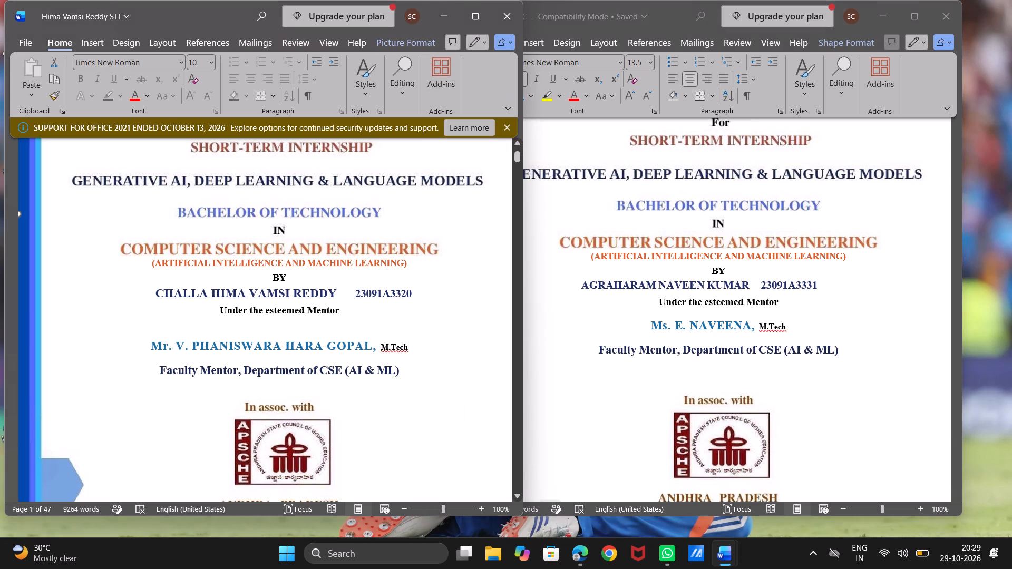
click(304, 344)
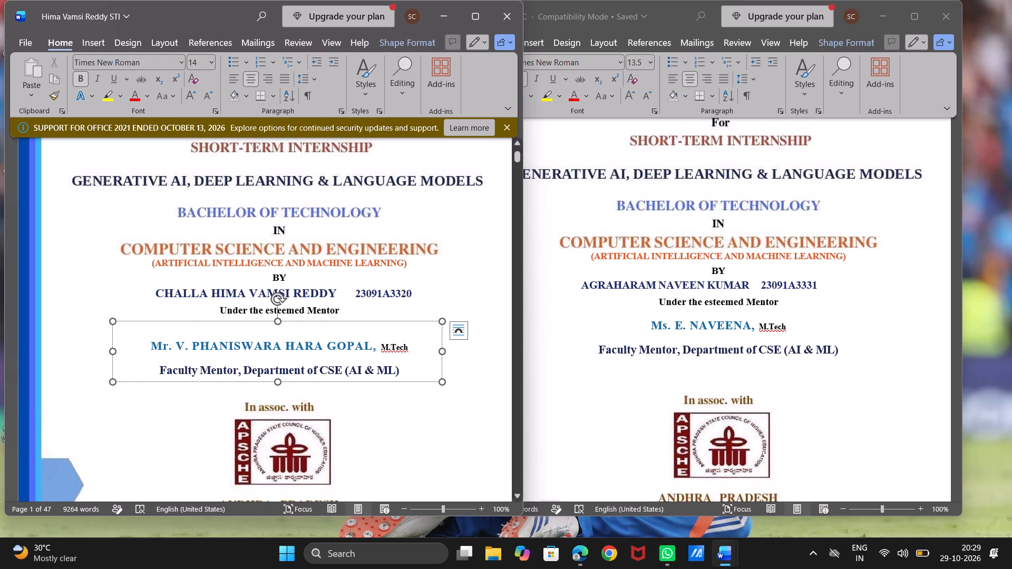
Arrange the STI and NAVEENDOC windows side by side, each filling half the screen, with both documents at page 2.
scroll(199, 354, down, 3)
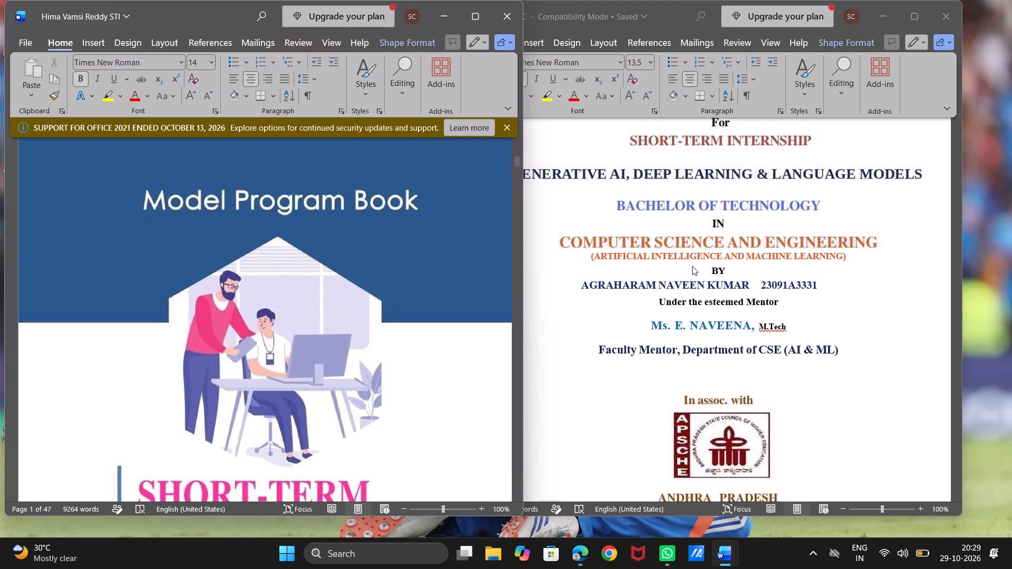
scroll(692, 266, down, 4)
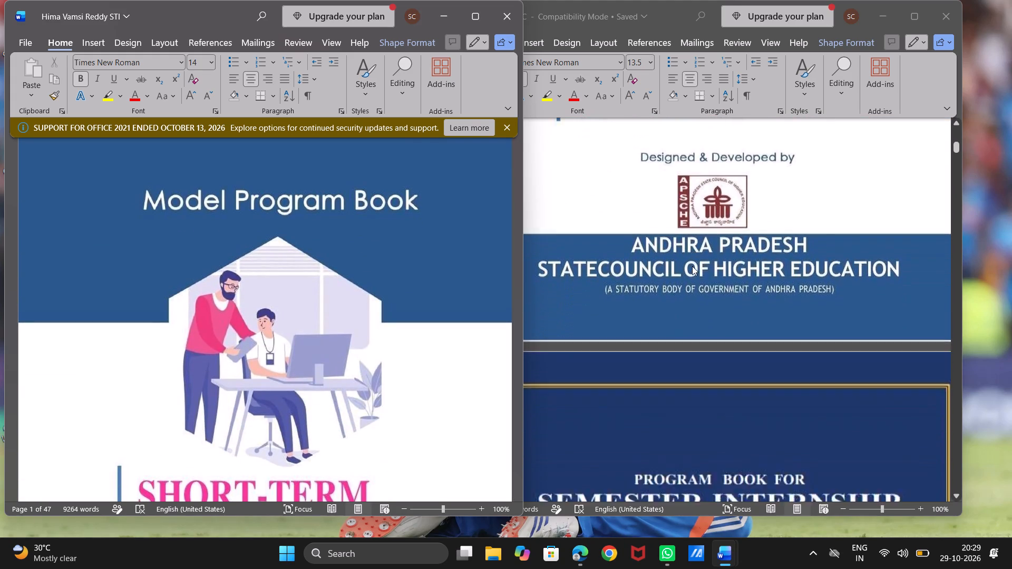
scroll(692, 266, down, 1)
scroll(385, 365, down, 1)
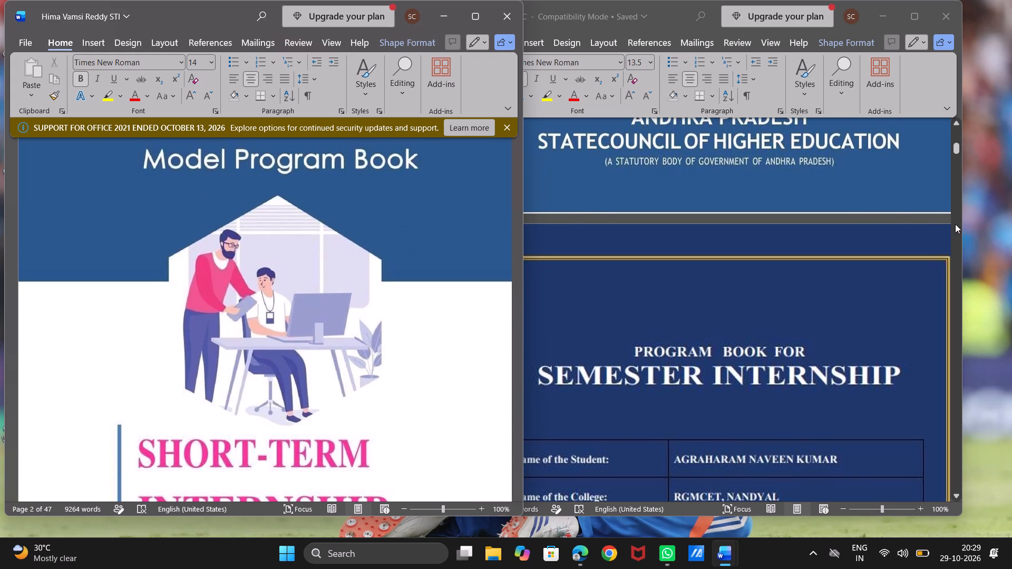
drag(962, 222, 1011, 225)
scroll(371, 277, down, 2)
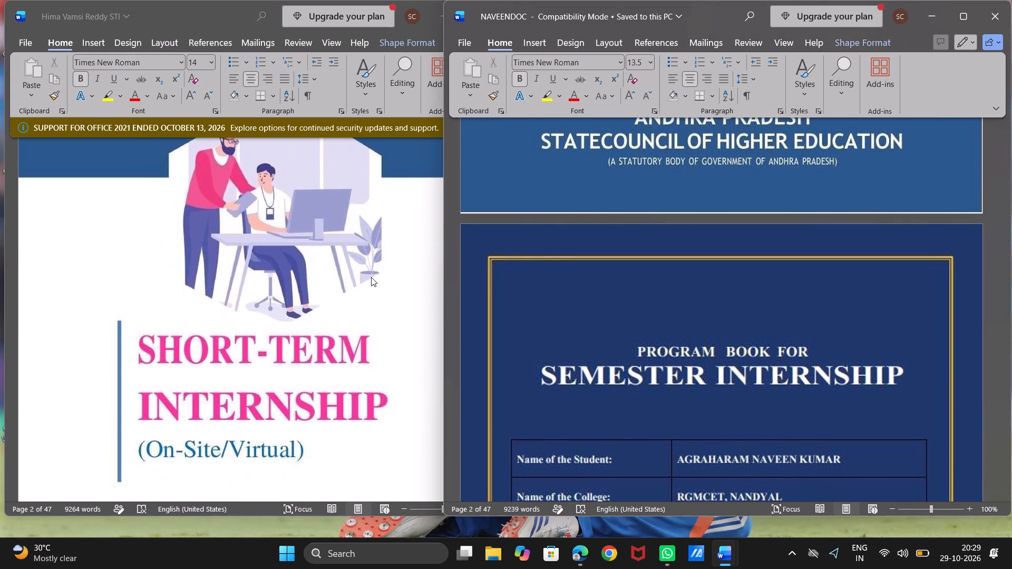
click(378, 274)
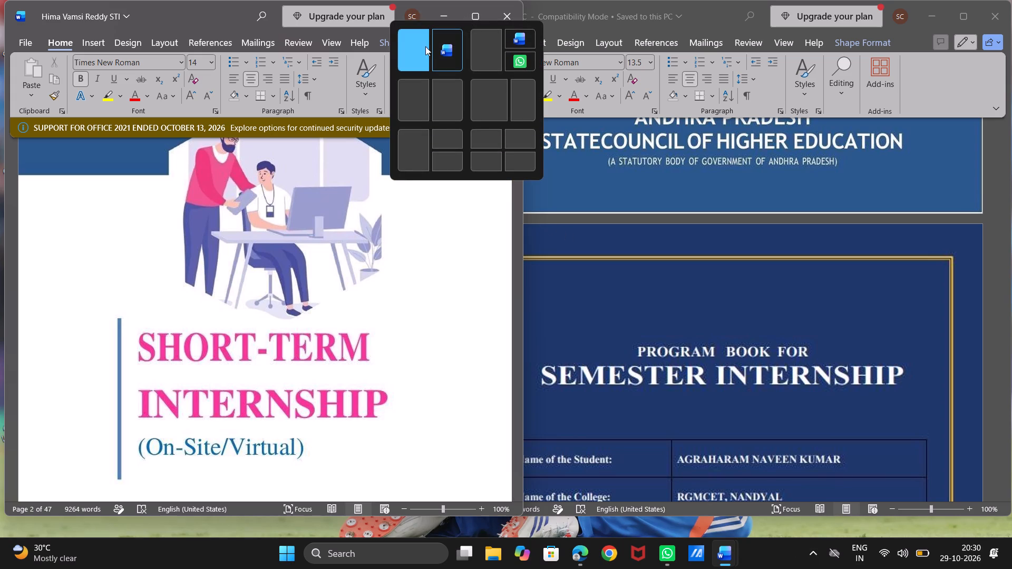
click(421, 48)
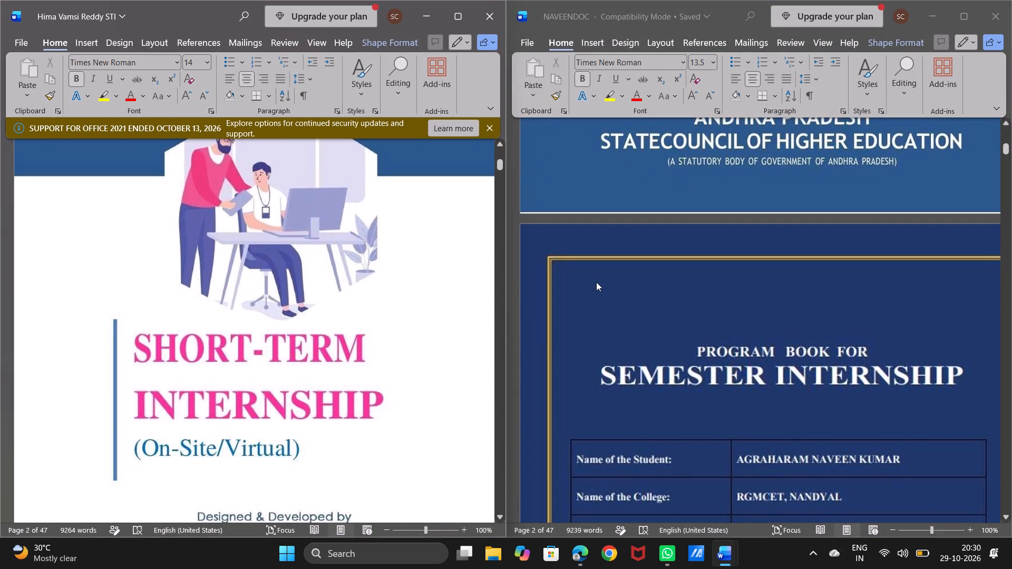
Look further down the STI document's second page for the program book page shown in NAVEENDOC.
scroll(463, 300, down, 1)
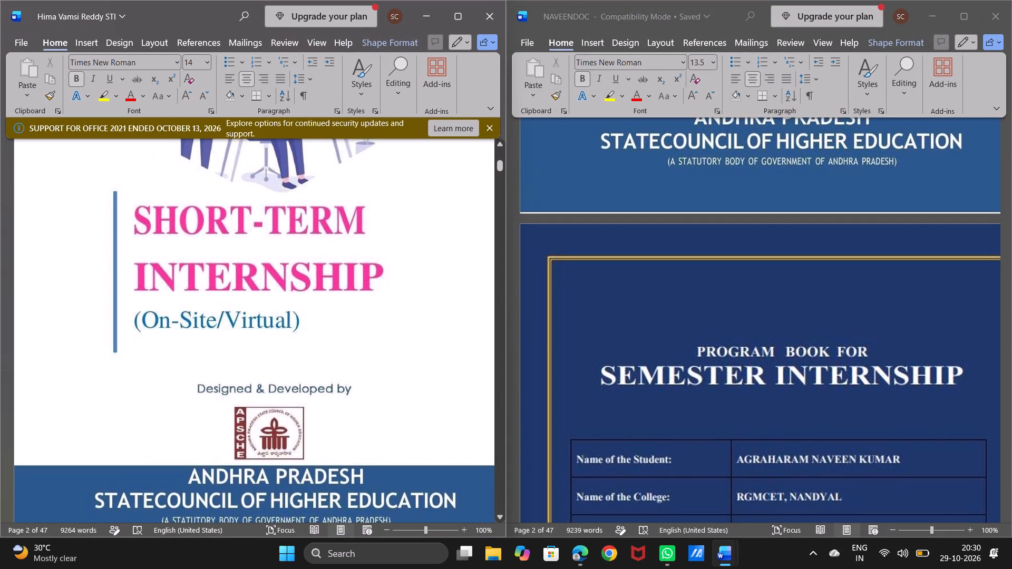
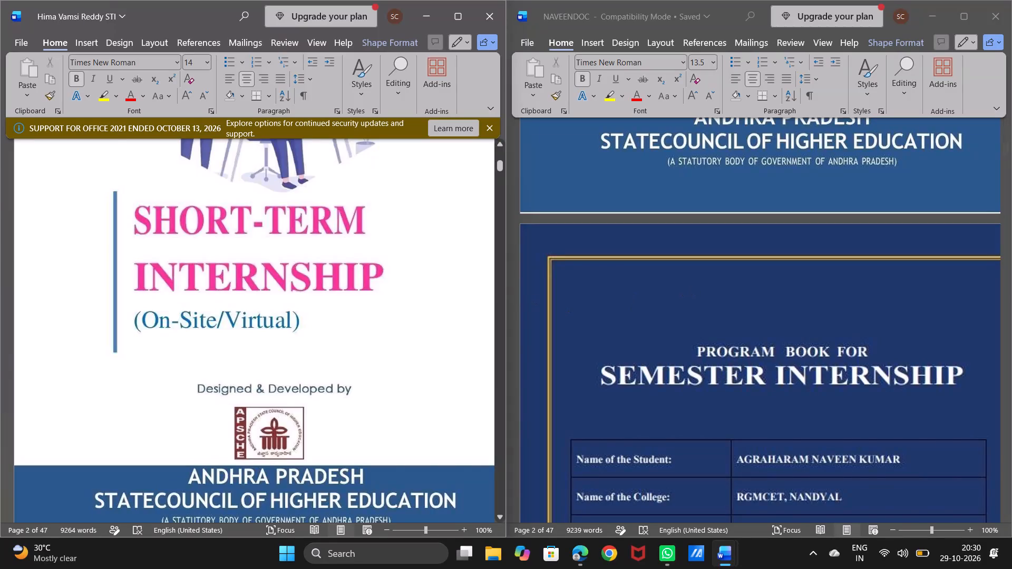
Compare the Semester Internship program book page in STI with NAVEENDOC, from the details table down to the university affiliation.
scroll(379, 323, down, 2)
scroll(379, 323, up, 1)
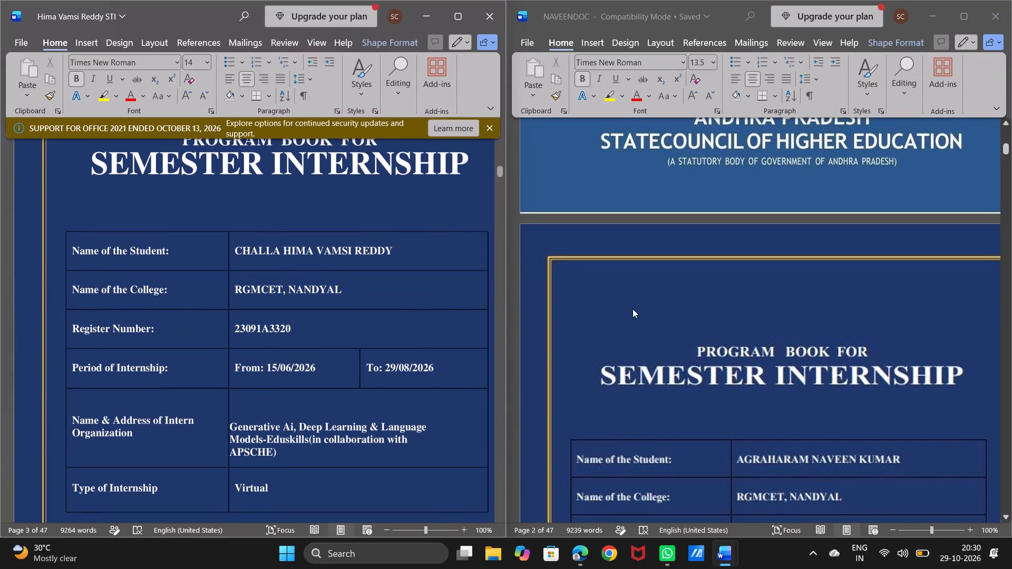
scroll(632, 309, down, 4)
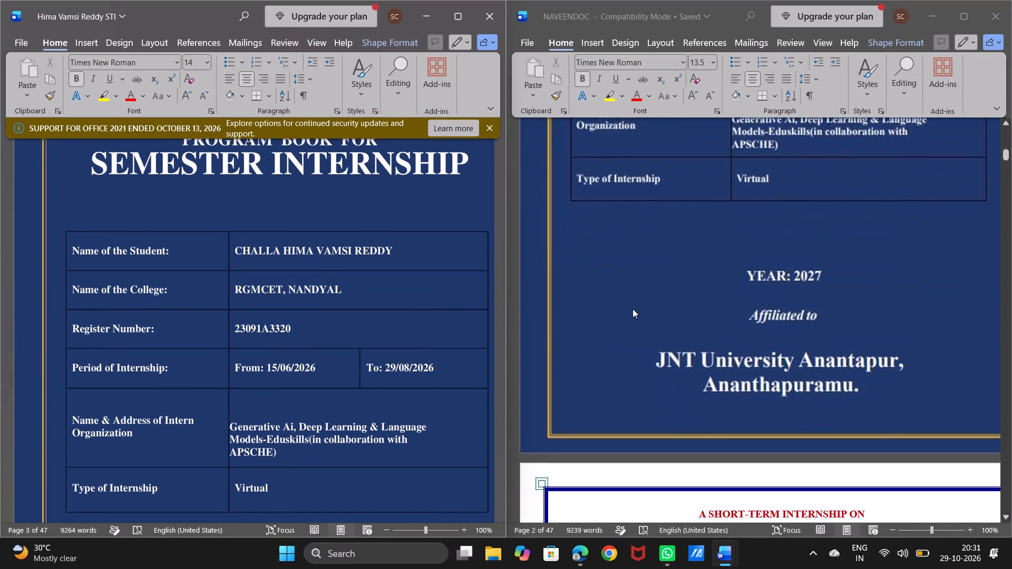
scroll(632, 309, down, 1)
scroll(632, 309, up, 1)
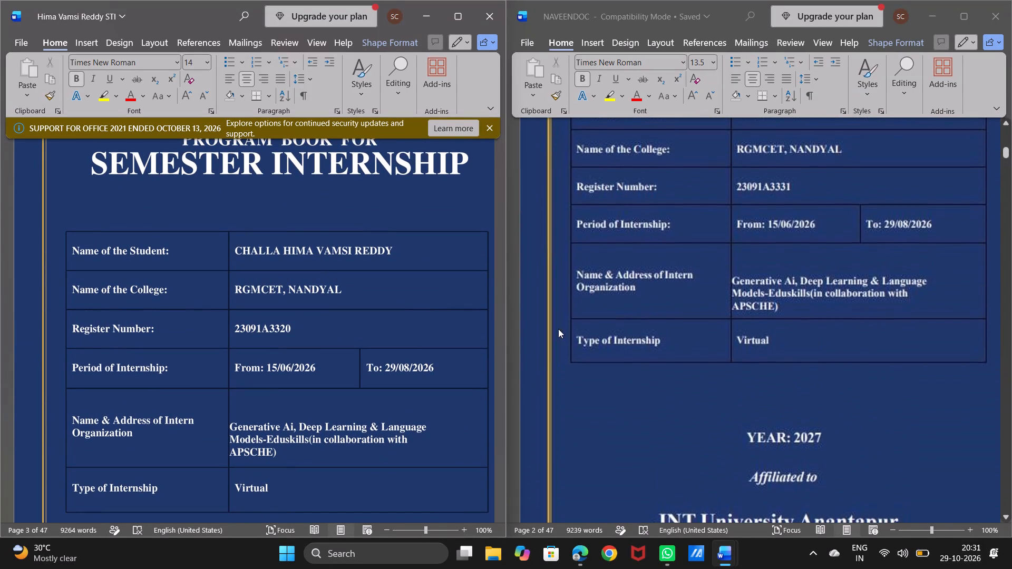
scroll(415, 368, down, 2)
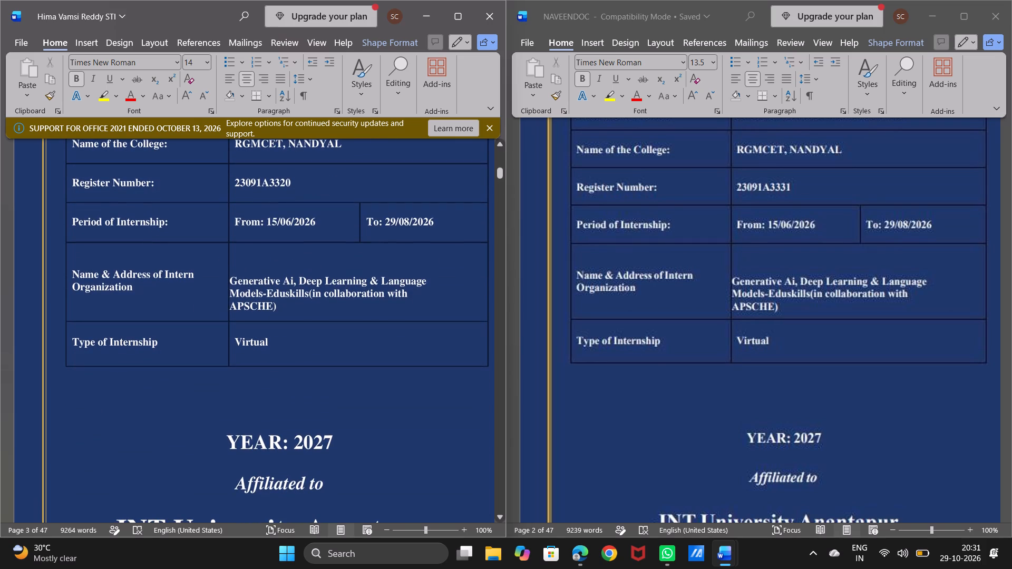
scroll(655, 369, down, 1)
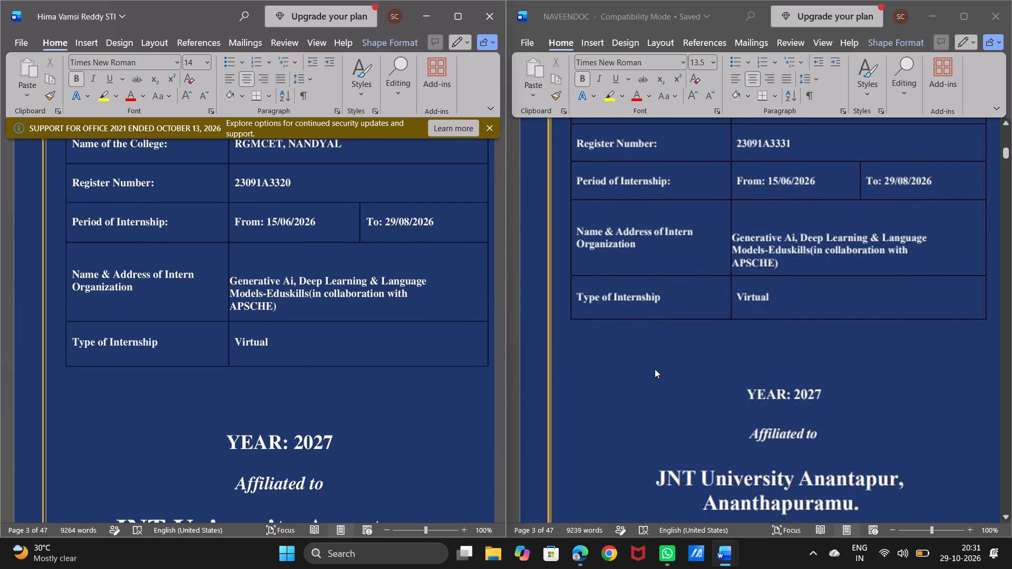
scroll(655, 369, down, 2)
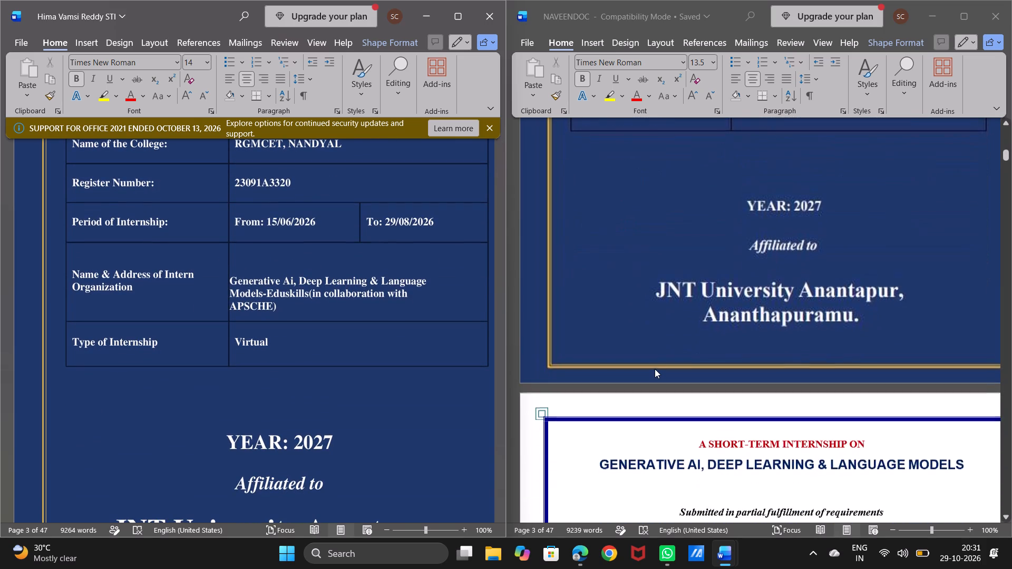
scroll(655, 369, down, 1)
scroll(442, 399, down, 3)
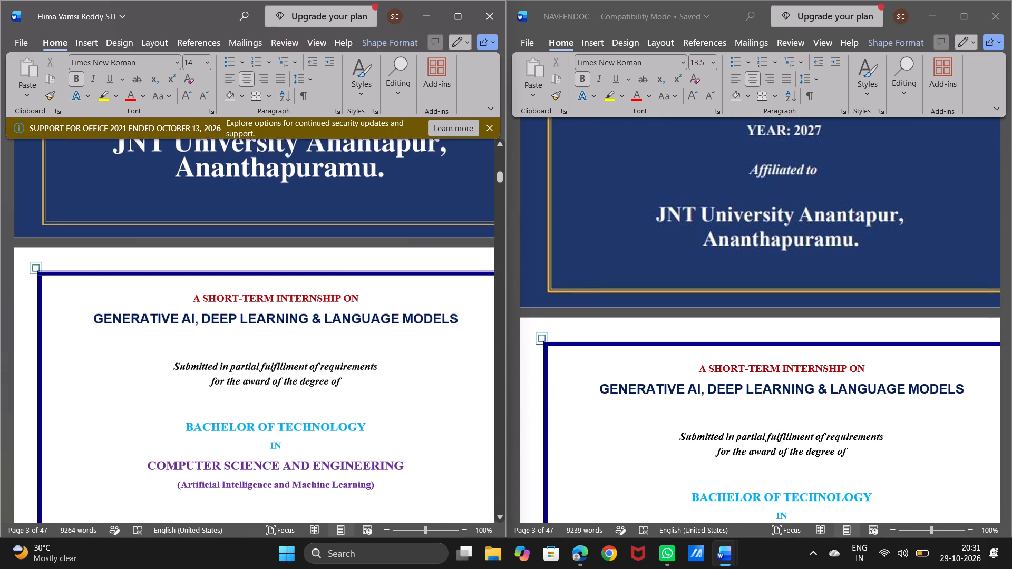
Replace the abbreviation "CH." in the "Submitted by" line of STI's page 4 title page with the student's full surname.
scroll(442, 399, down, 1)
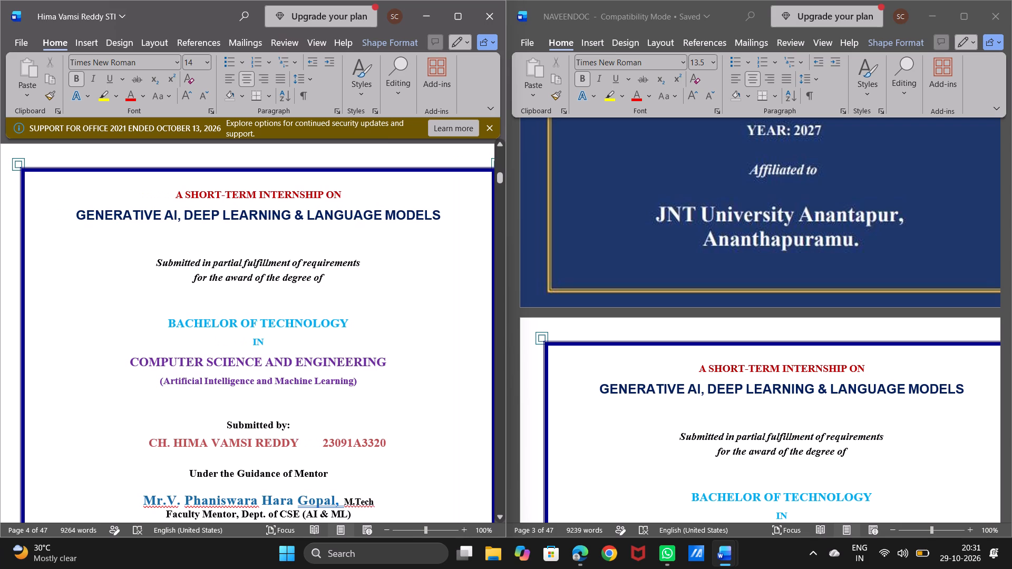
ctrl+scroll(442, 399, down, 2)
scroll(591, 429, down, 1)
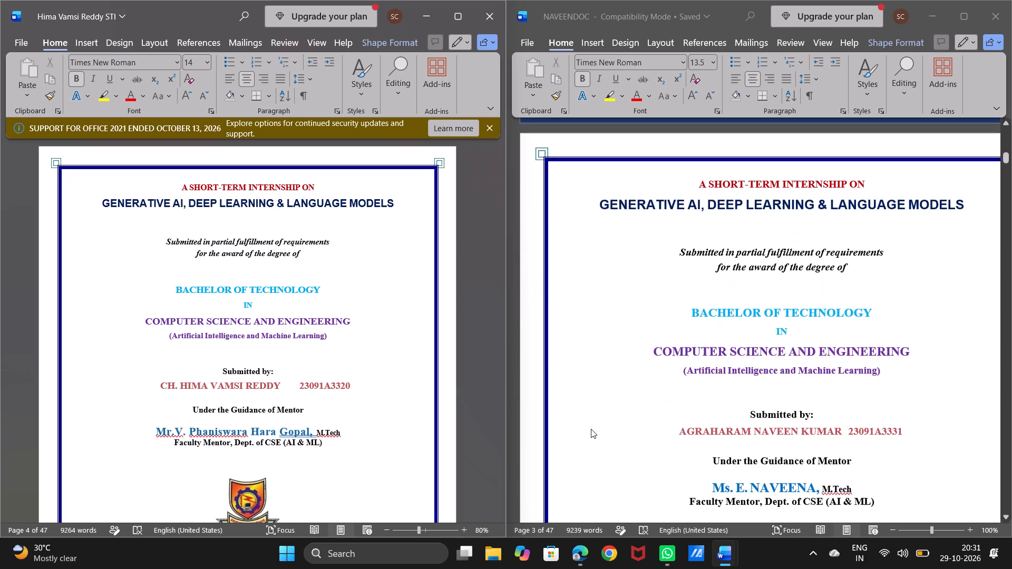
scroll(591, 429, down, 1)
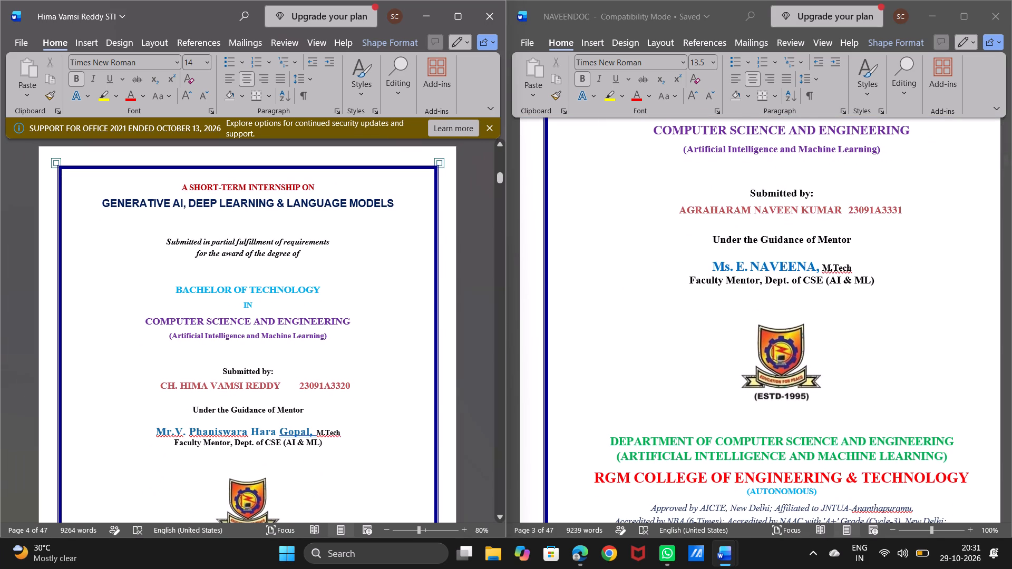
click(181, 385)
key(BackSpace)
key(BackSpace)
text(ALLA)
key(space)
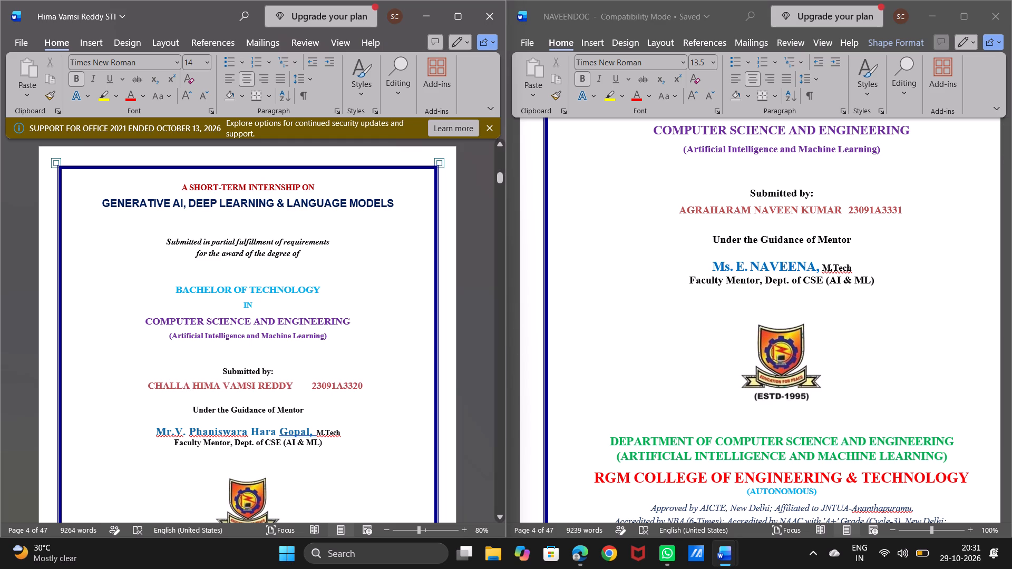
Compare the font size of the student's name under "Submitted by" in NAVEENDOC and STI.
click(755, 209)
click(772, 208)
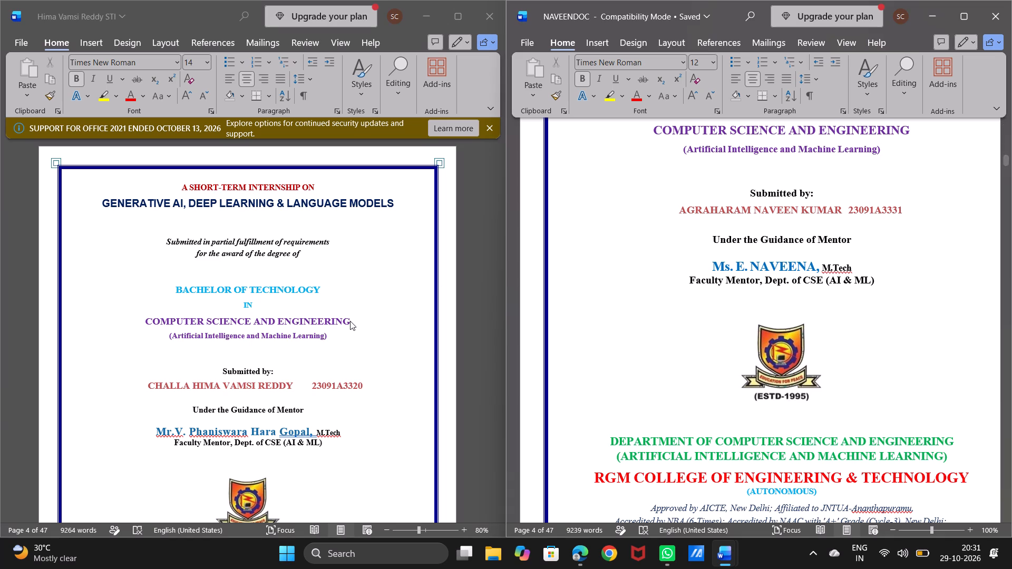
click(283, 382)
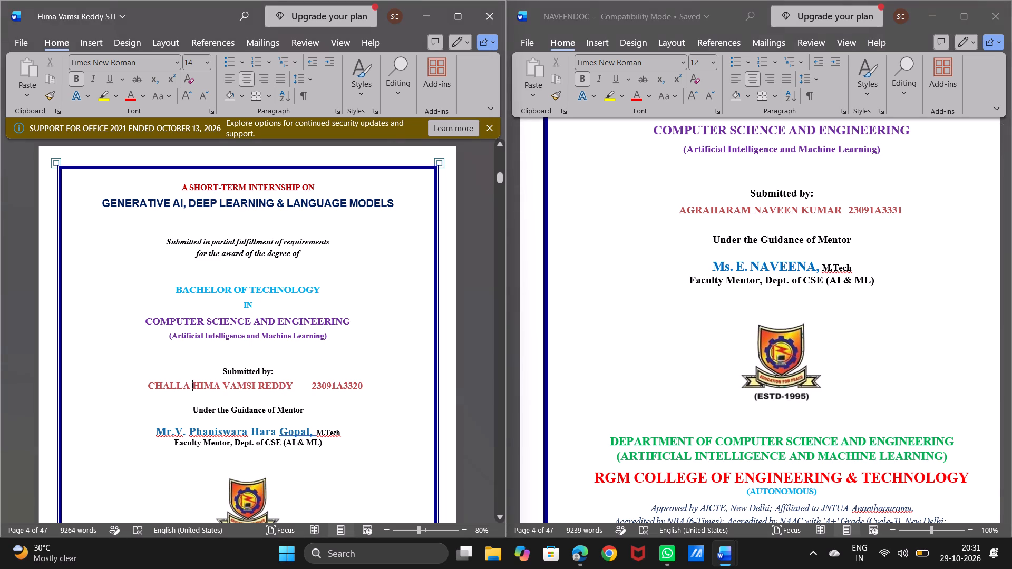
click(279, 384)
ctrl+scroll(258, 360, up, 2)
scroll(258, 360, down, 1)
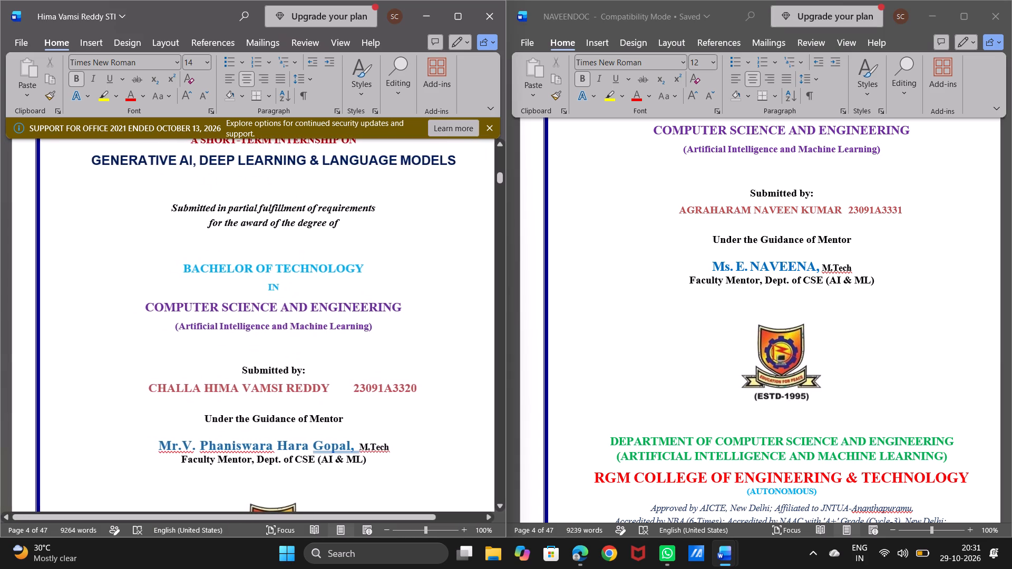
scroll(258, 360, down, 1)
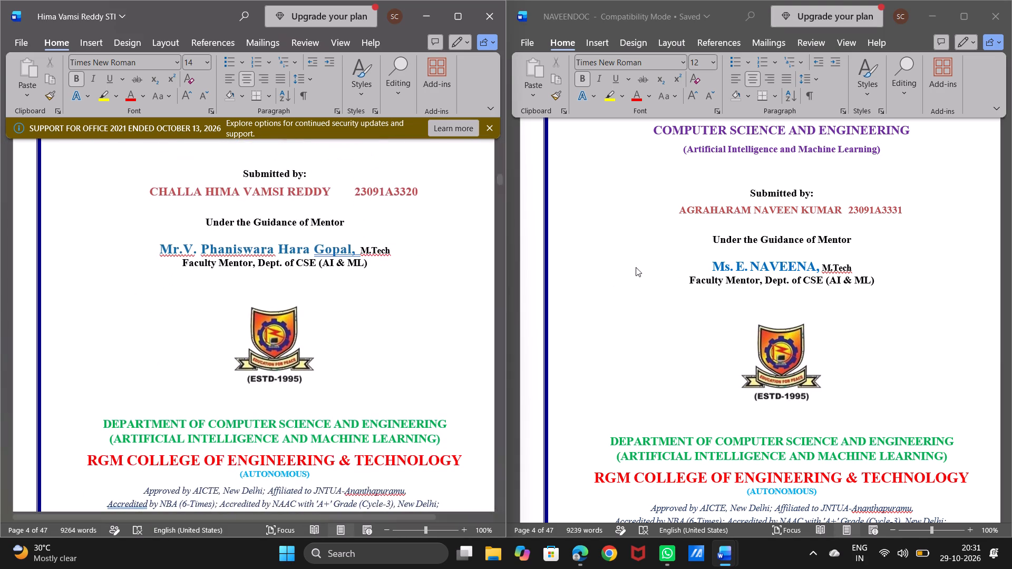
Replace the mentor's name under "Under the Guidance of Mentor" on STI's page 4 with the uppercase name copied from the cover page.
scroll(350, 248, up, 4)
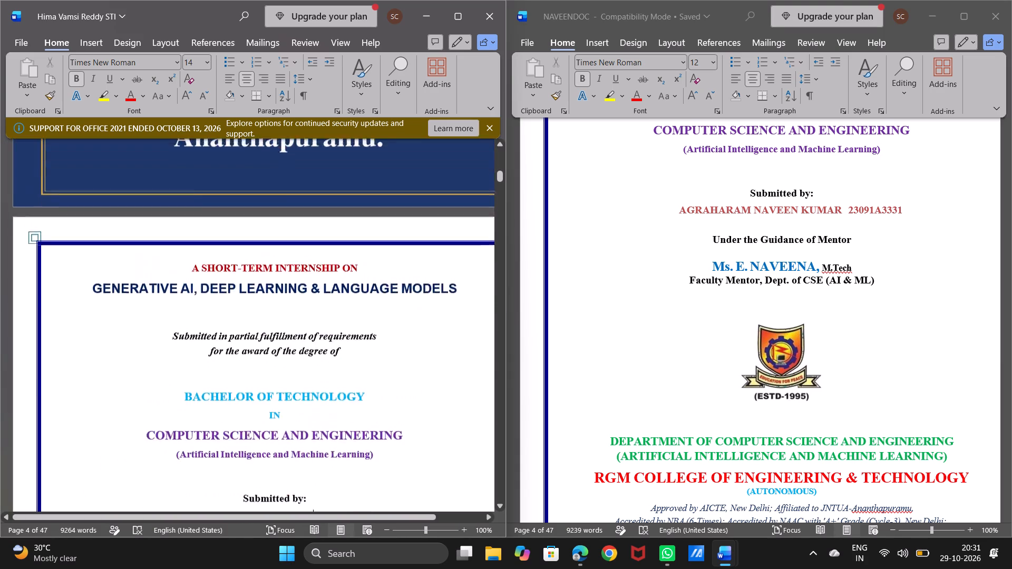
scroll(350, 248, up, 11)
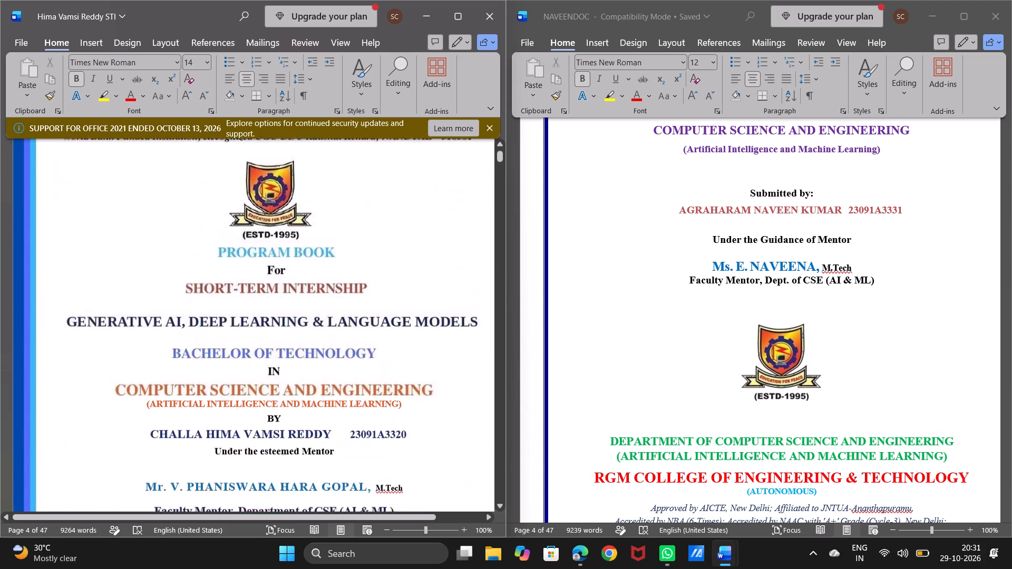
scroll(350, 248, up, 1)
scroll(351, 401, down, 1)
scroll(340, 444, down, 1)
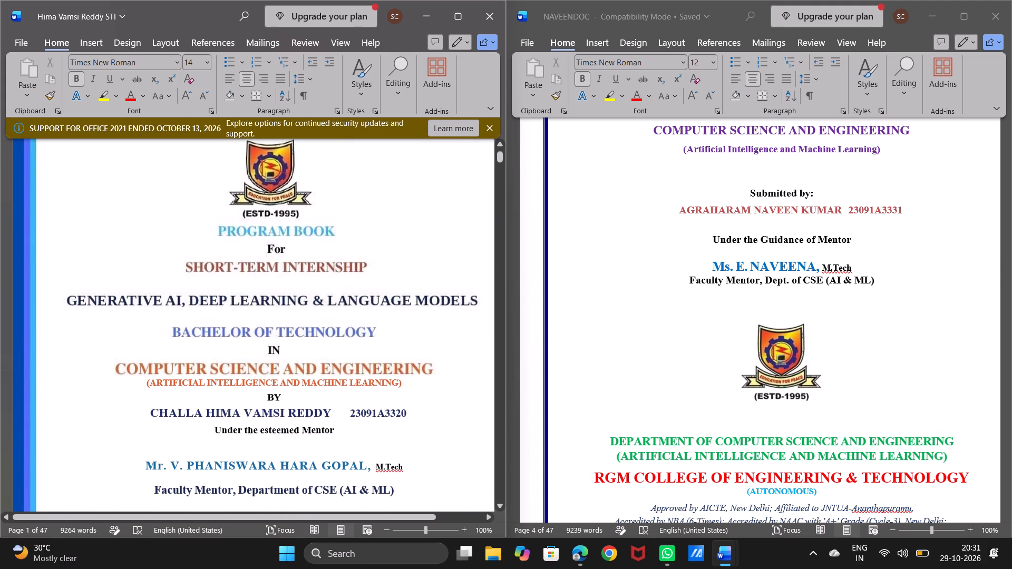
scroll(340, 444, down, 1)
drag(365, 442, 170, 433)
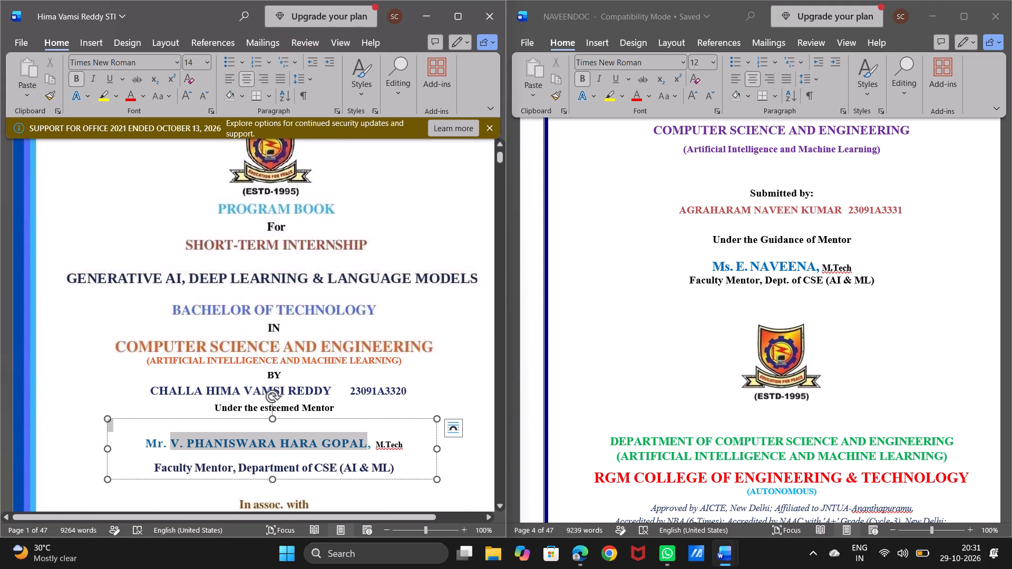
drag(170, 433, 151, 439)
key(ctrl+c)
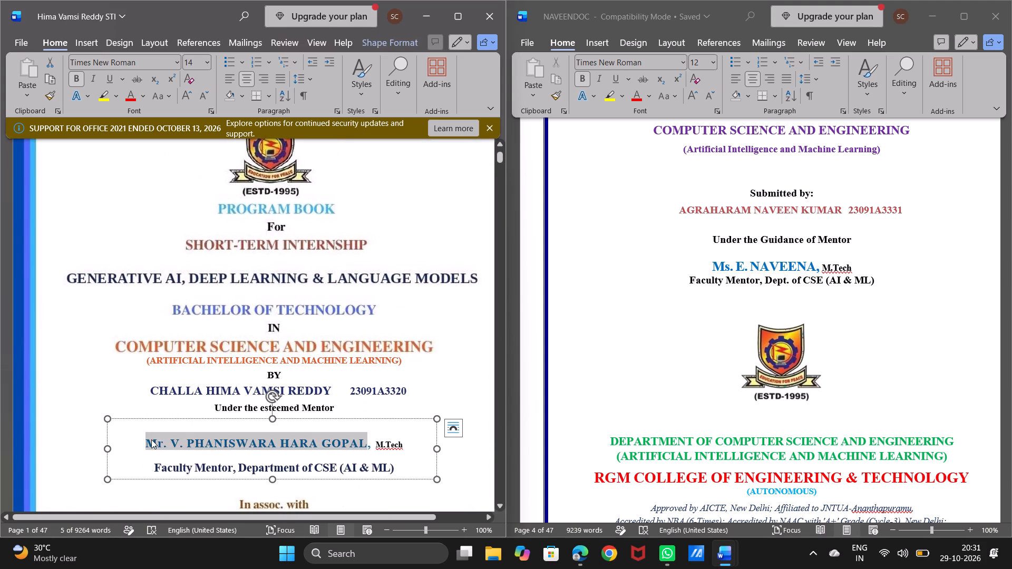
click(432, 394)
scroll(432, 394, down, 2)
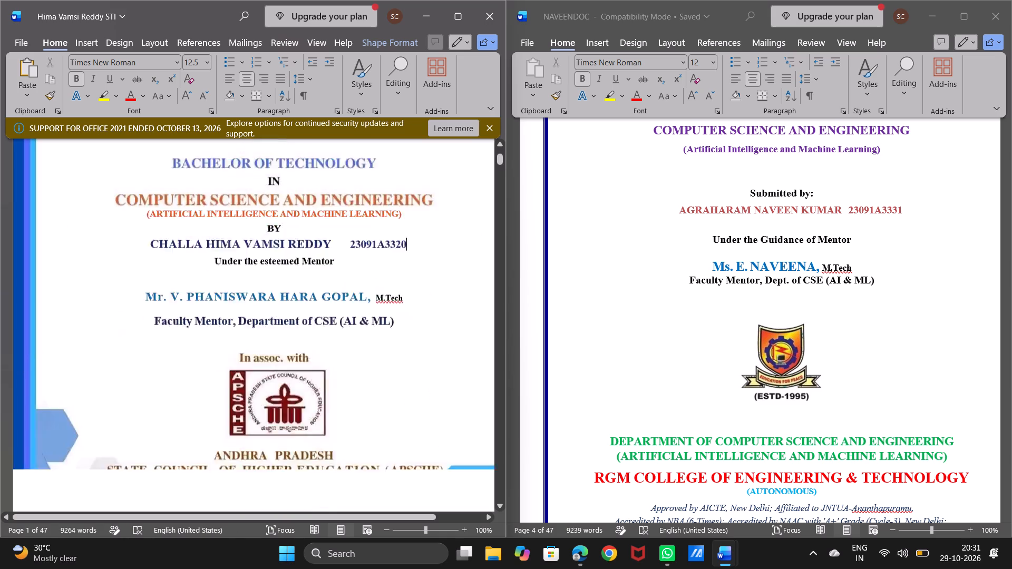
scroll(432, 394, down, 5)
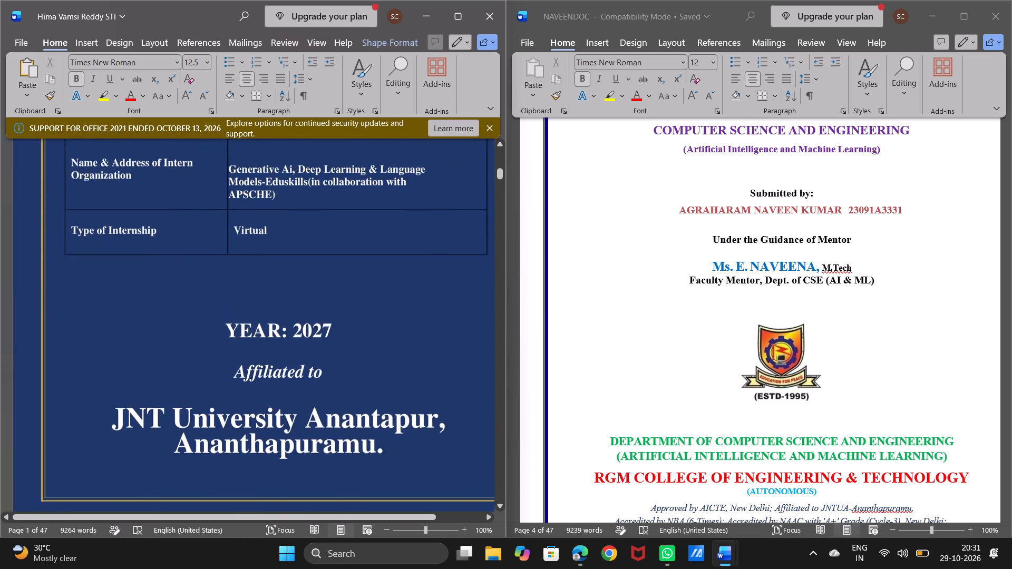
scroll(432, 394, down, 4)
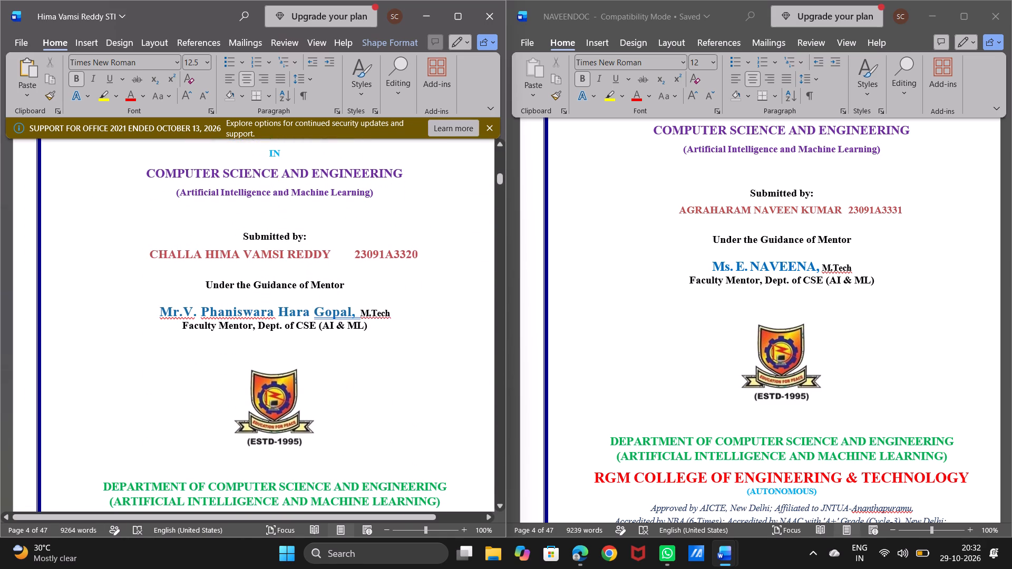
drag(349, 311, 161, 313)
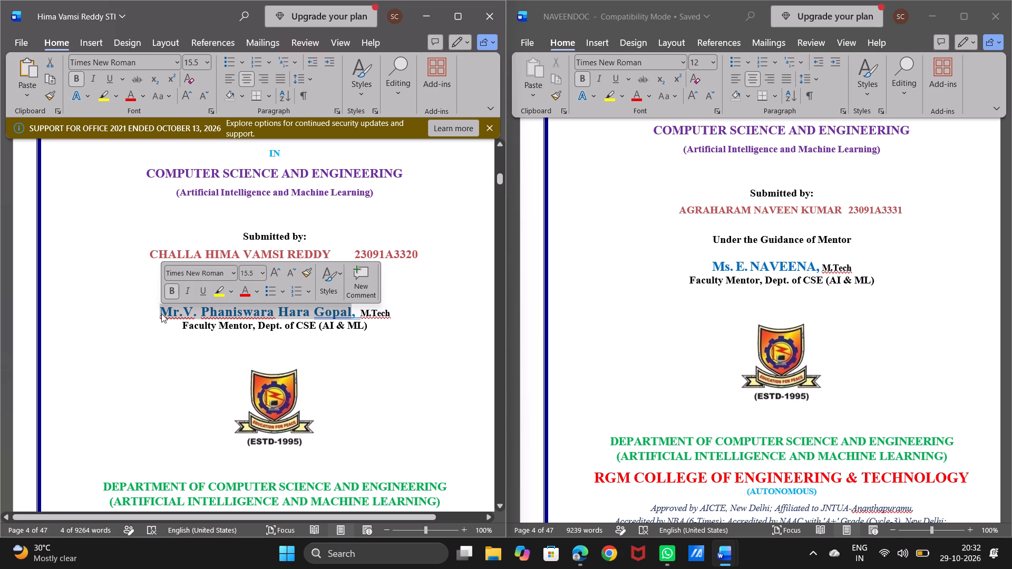
key(ctrl+v)
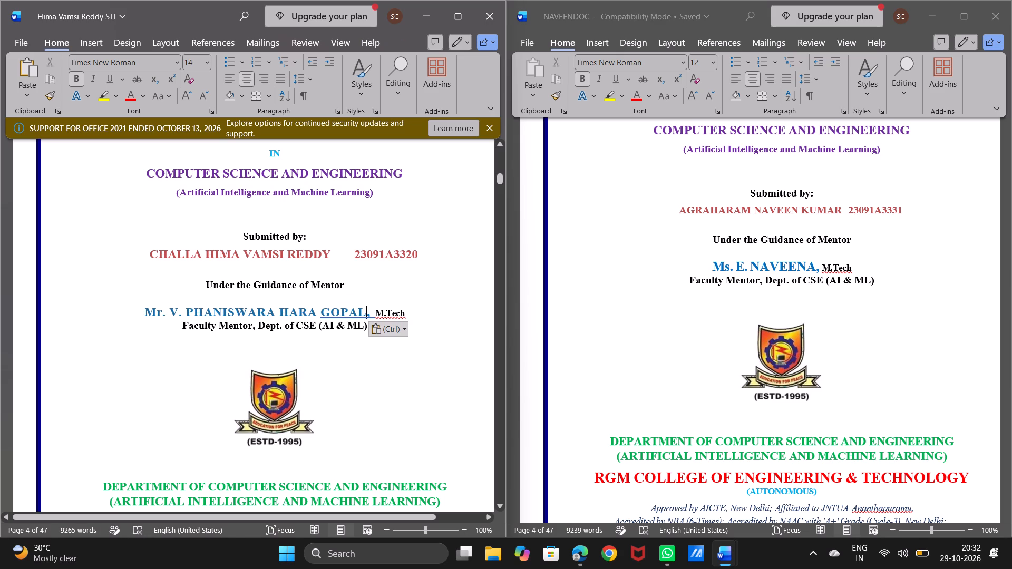
click(337, 355)
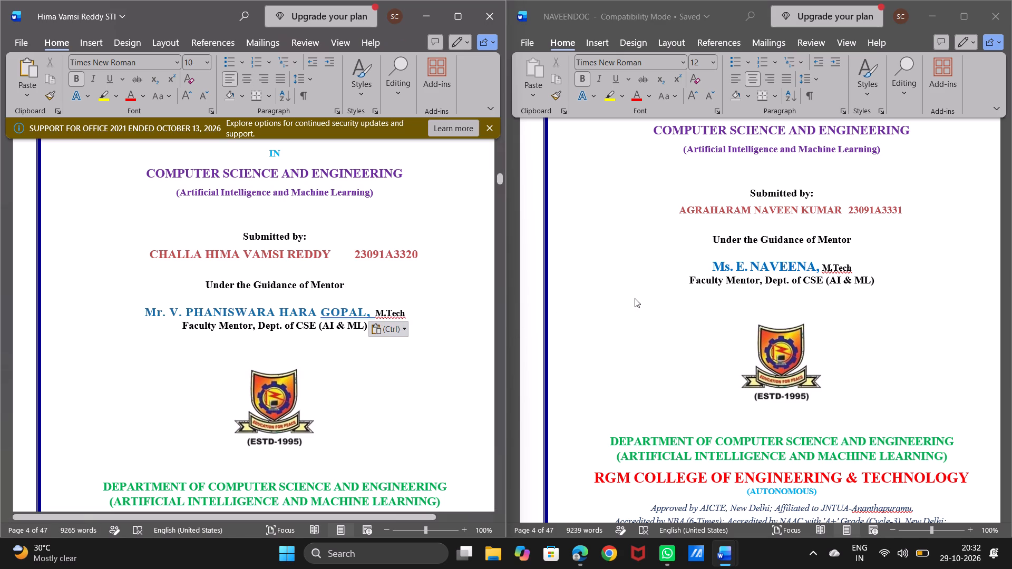
Compare the rest of STI's page 4 title page and the certificate page's heading and text with NAVEENDOC.
scroll(402, 354, down, 2)
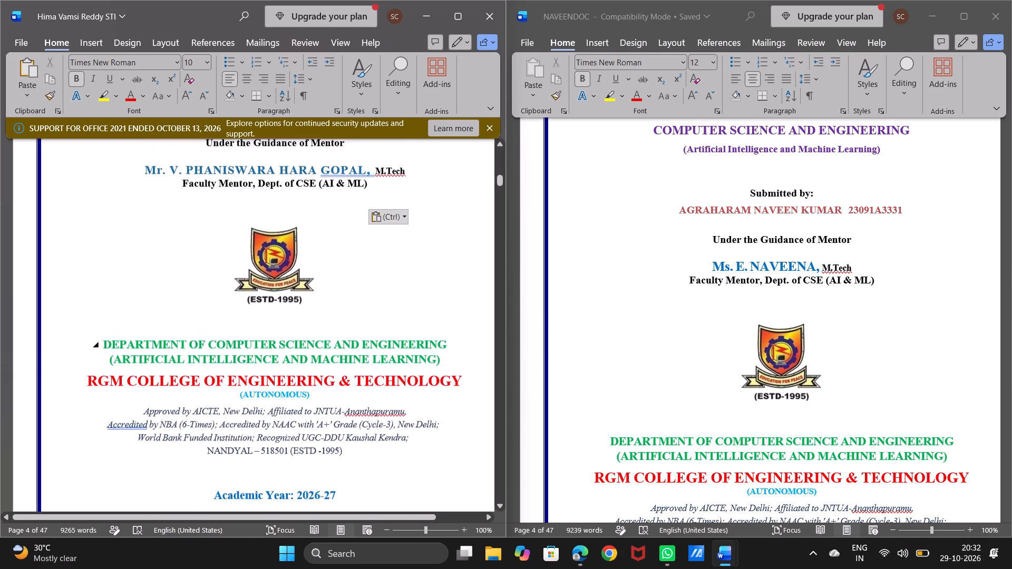
scroll(402, 354, down, 1)
scroll(668, 330, down, 2)
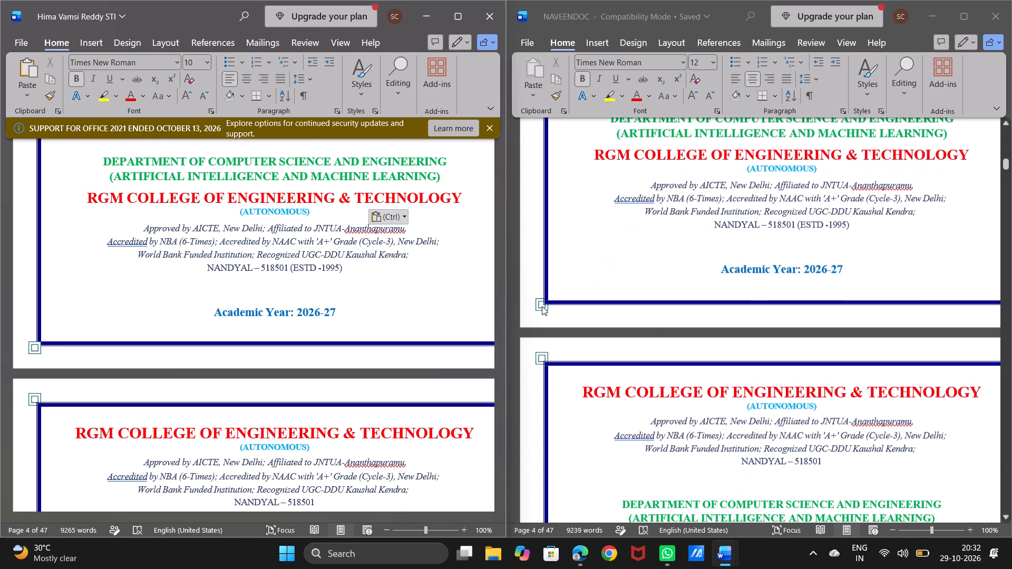
click(458, 302)
scroll(458, 302, down, 2)
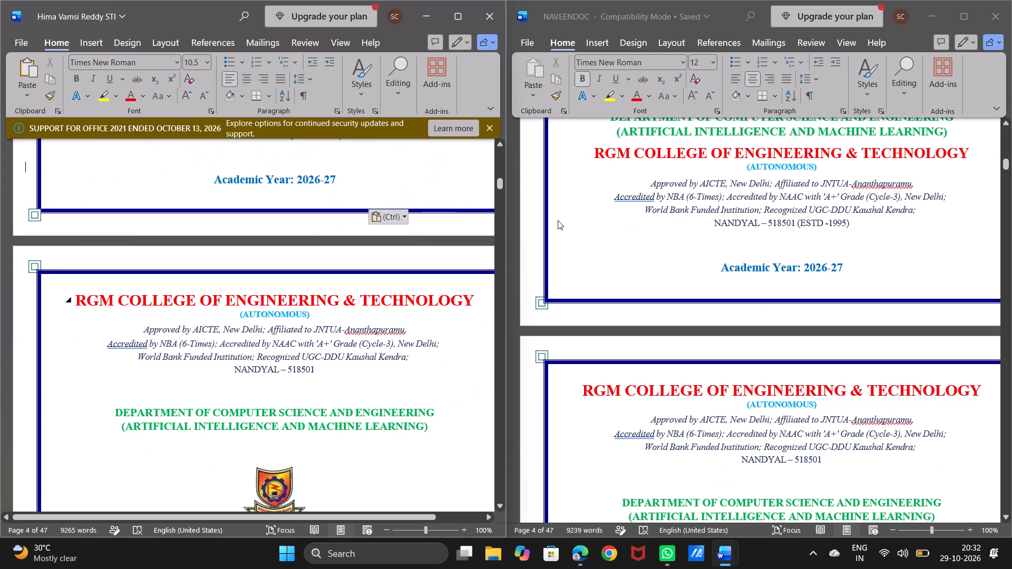
scroll(681, 306, down, 2)
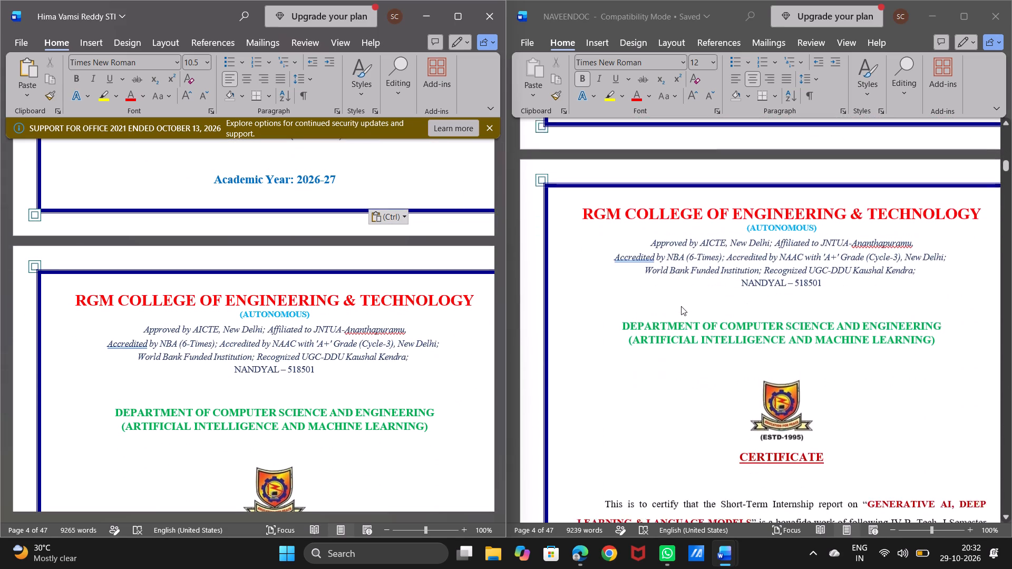
ctrl+scroll(681, 306, down, 4)
ctrl+scroll(681, 306, up, 1)
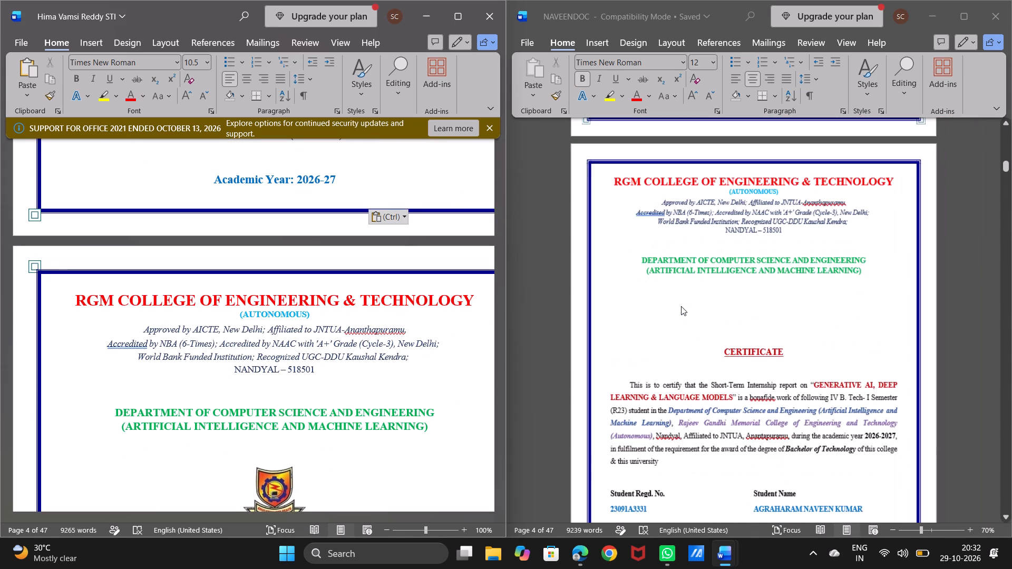
scroll(275, 363, down, 1)
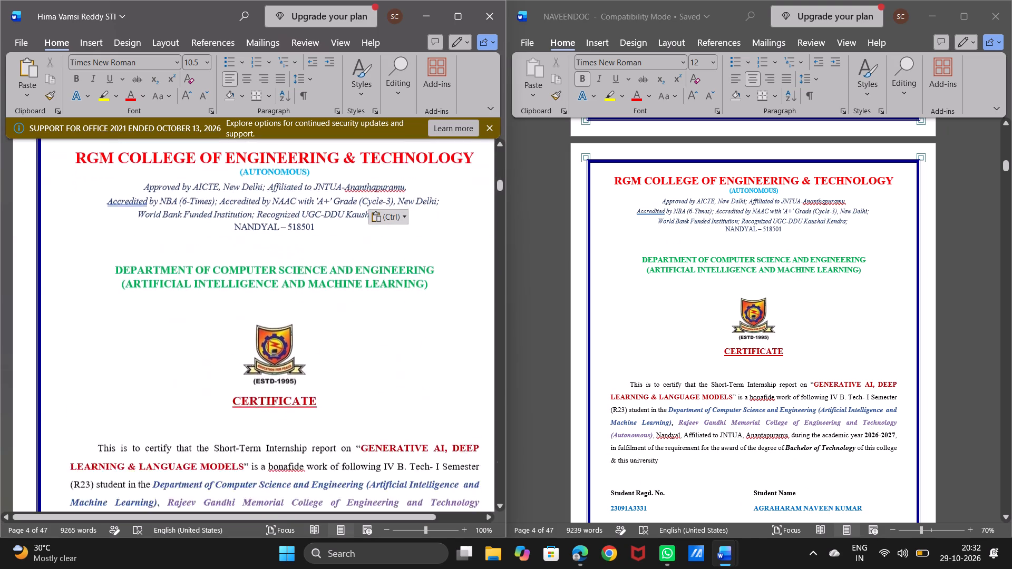
scroll(275, 363, down, 2)
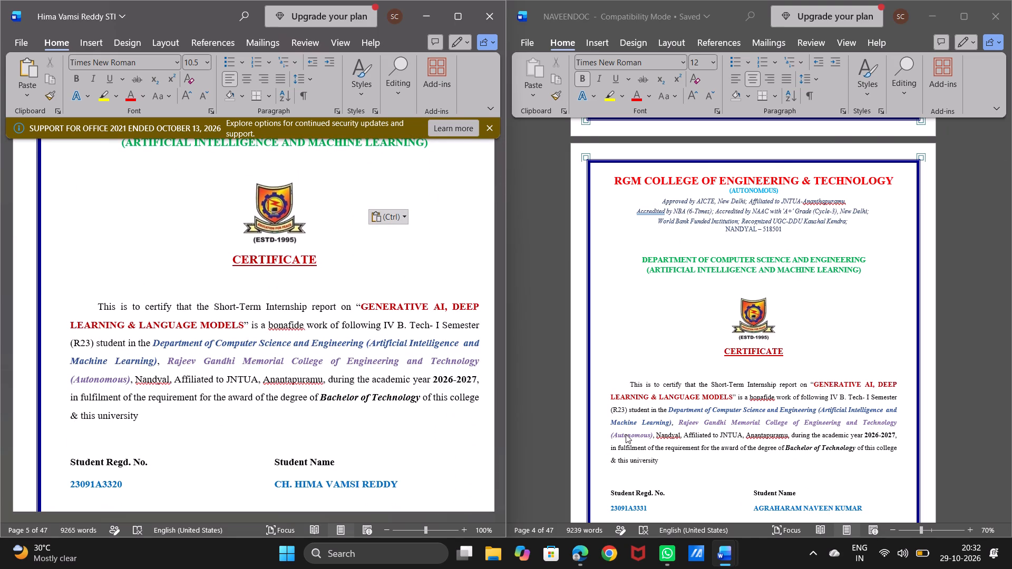
Replace the abbreviation "CH." under Student Name on STI's certificate page with the full surname used on the title page.
scroll(626, 434, down, 1)
scroll(361, 482, down, 1)
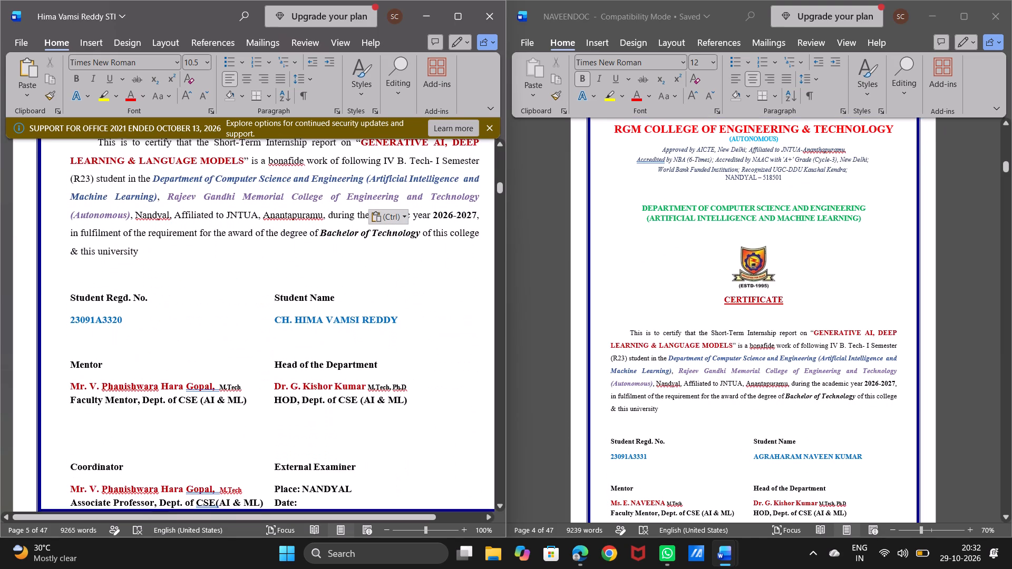
click(294, 320)
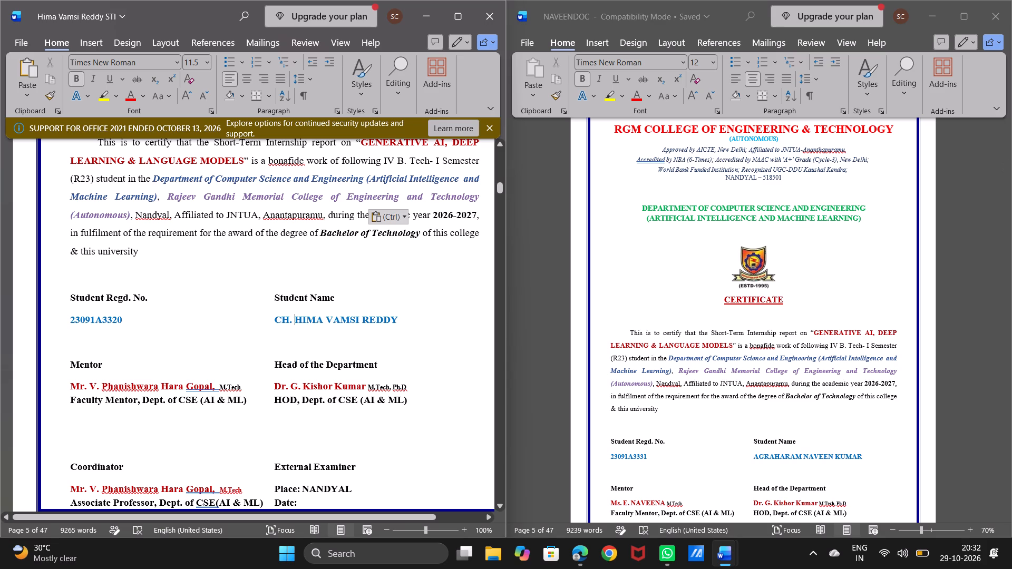
key(BackSpace)
key(BackSpace)
text(ALLA)
key(space)
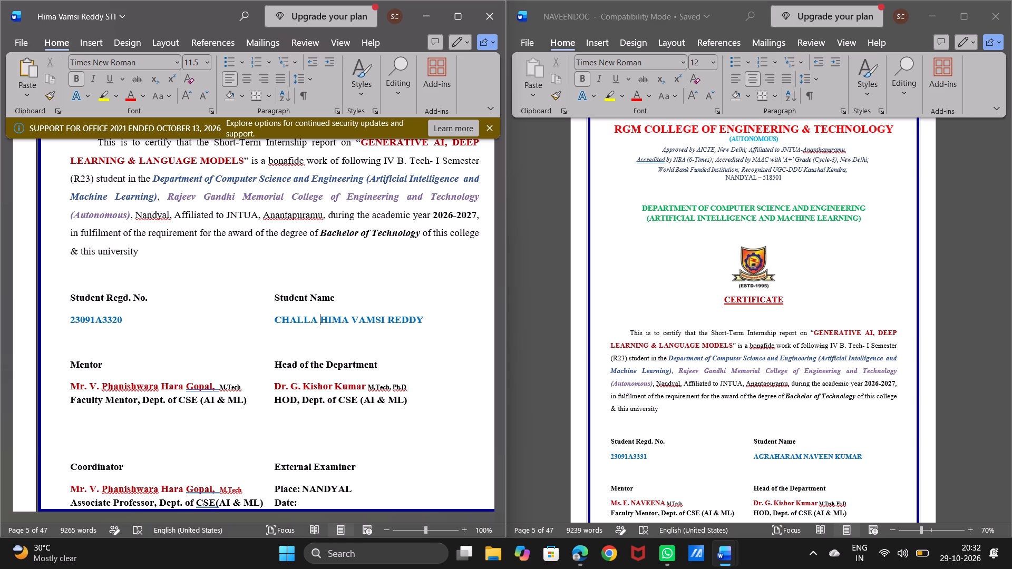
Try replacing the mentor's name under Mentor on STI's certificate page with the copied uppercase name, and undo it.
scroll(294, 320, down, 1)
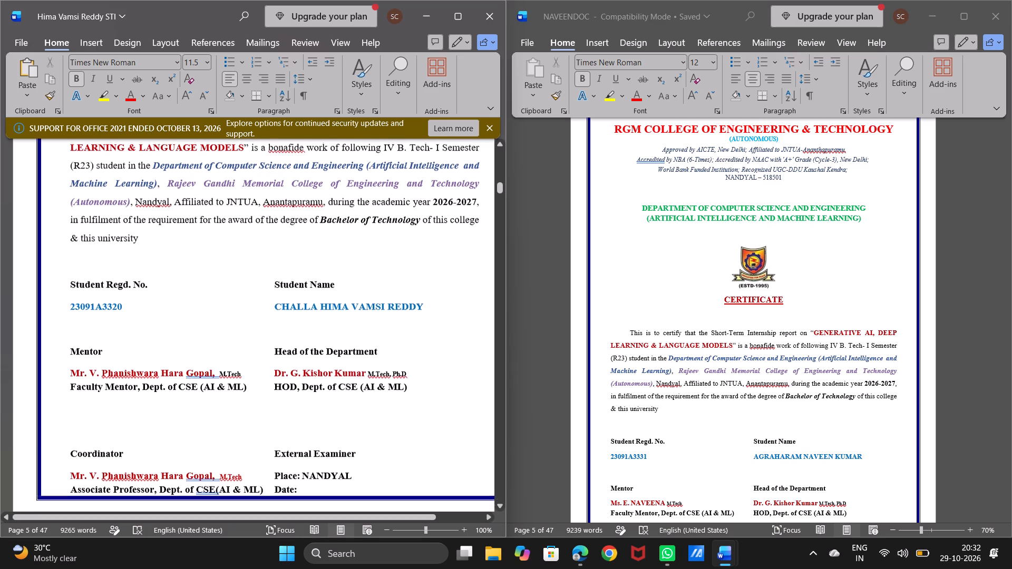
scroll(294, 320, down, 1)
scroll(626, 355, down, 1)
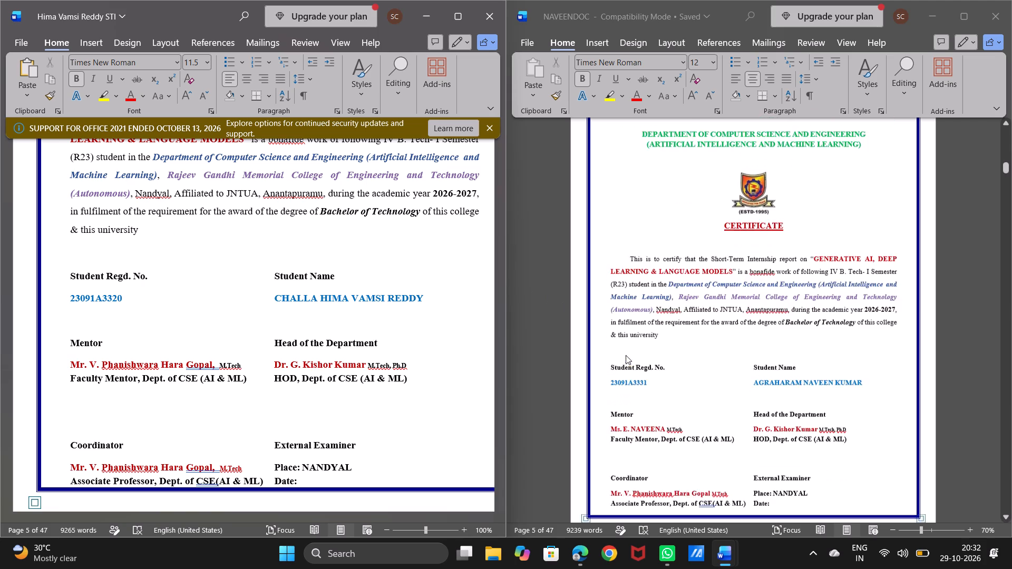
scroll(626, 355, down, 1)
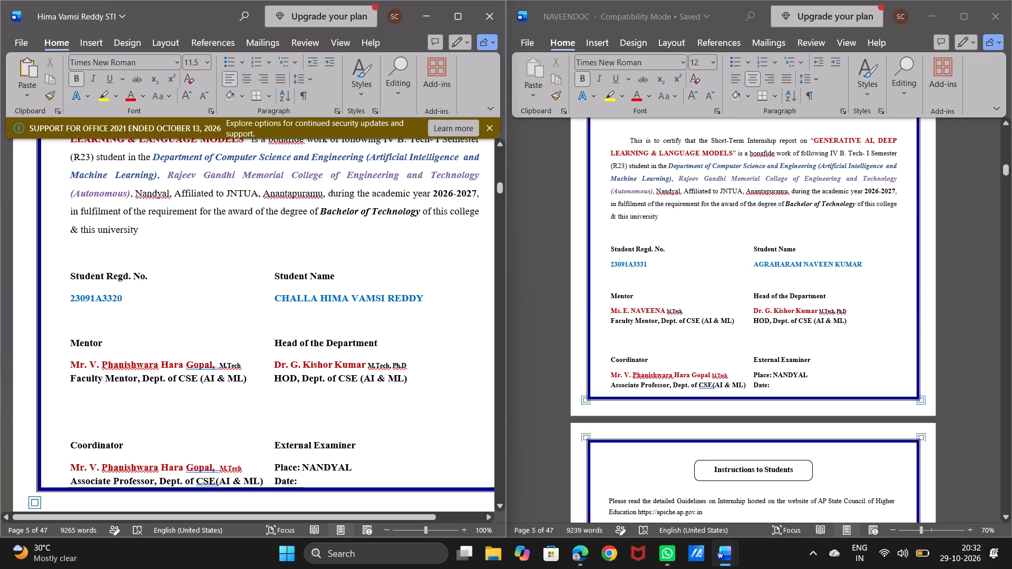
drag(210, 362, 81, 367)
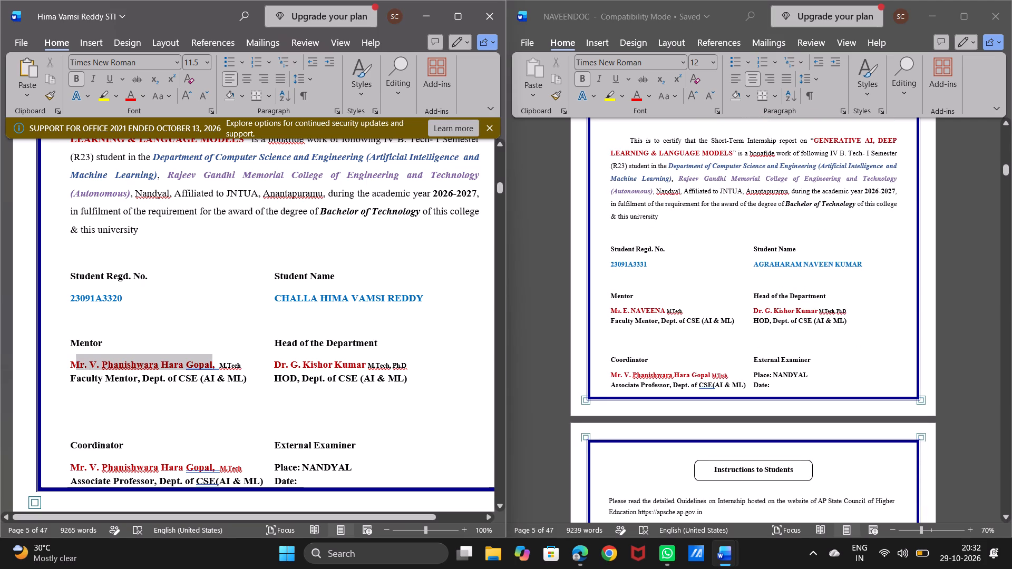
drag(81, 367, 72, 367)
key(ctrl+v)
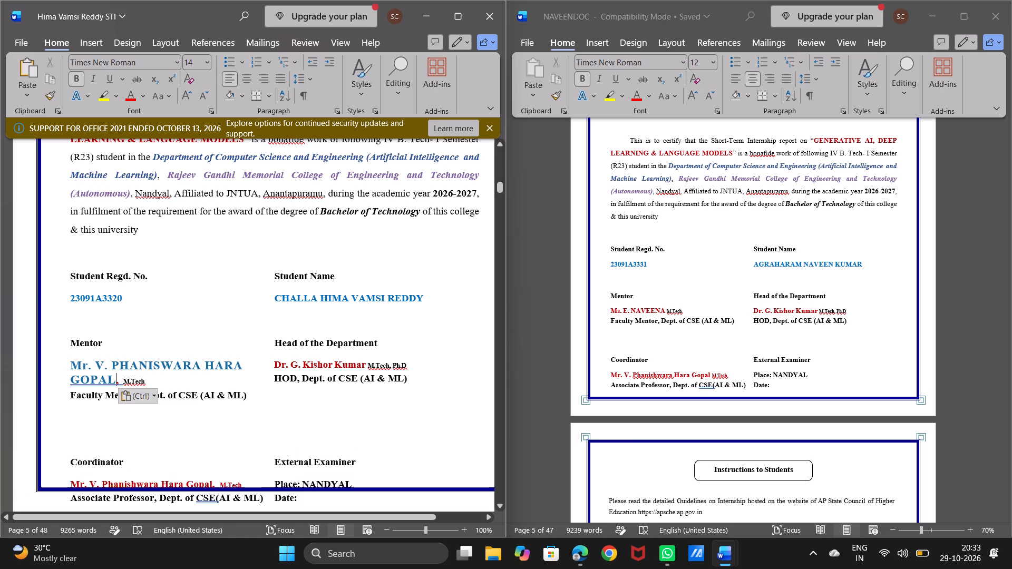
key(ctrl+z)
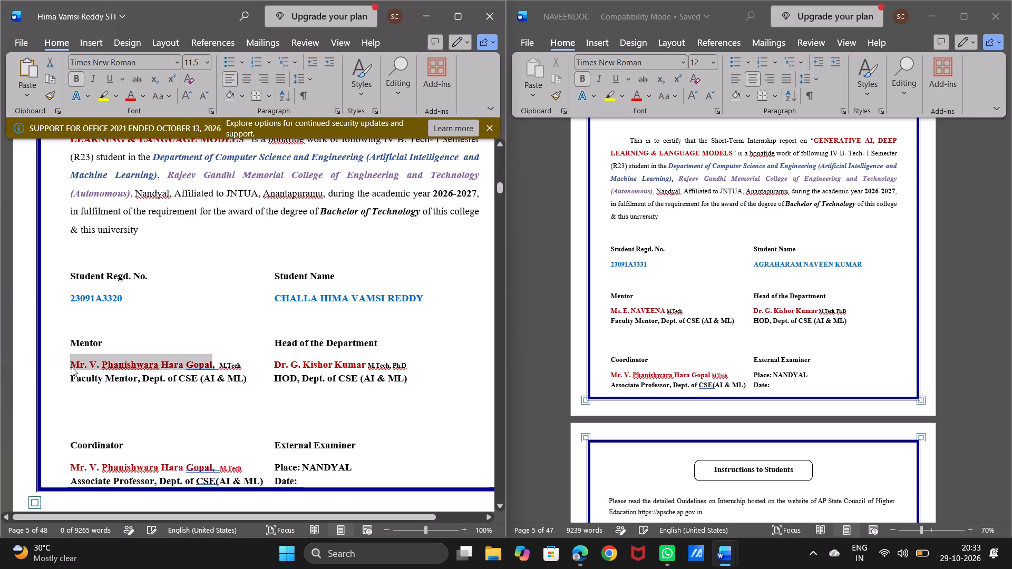
Remove the comma and the space after it following the mentor's name under Mentor on STI's certificate page.
click(218, 357)
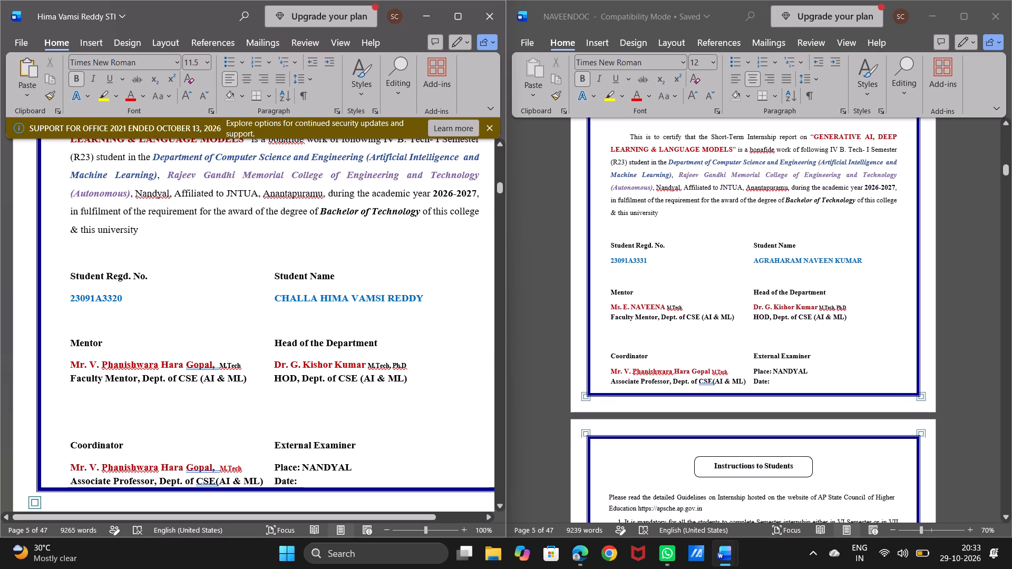
scroll(300, 384, down, 2)
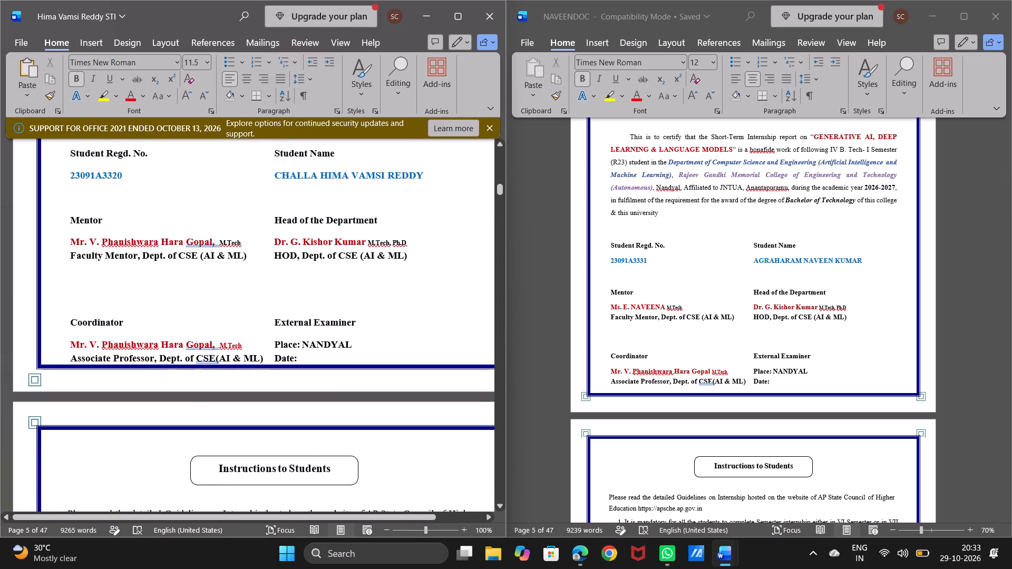
scroll(306, 357, down, 2)
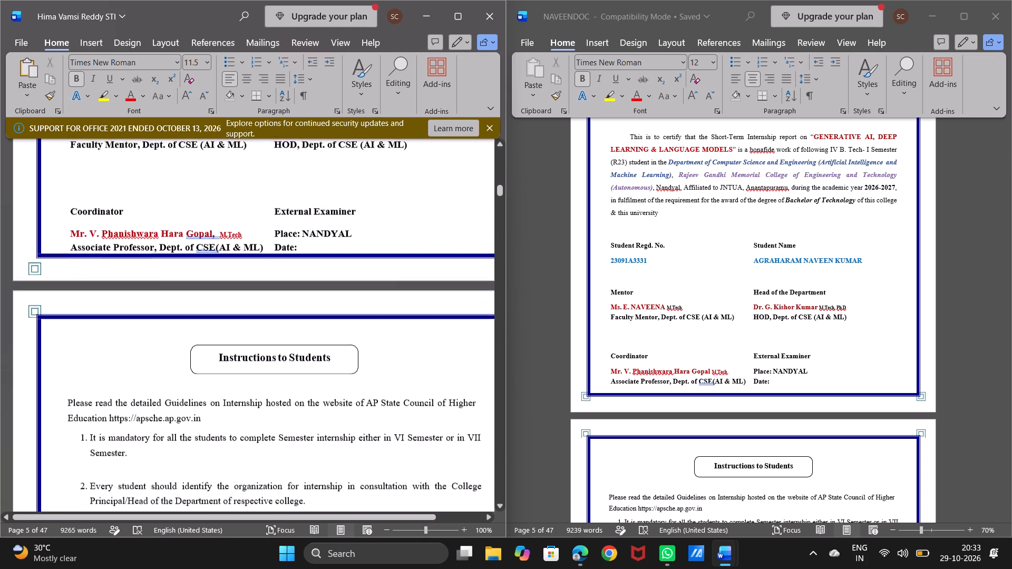
scroll(306, 357, up, 1)
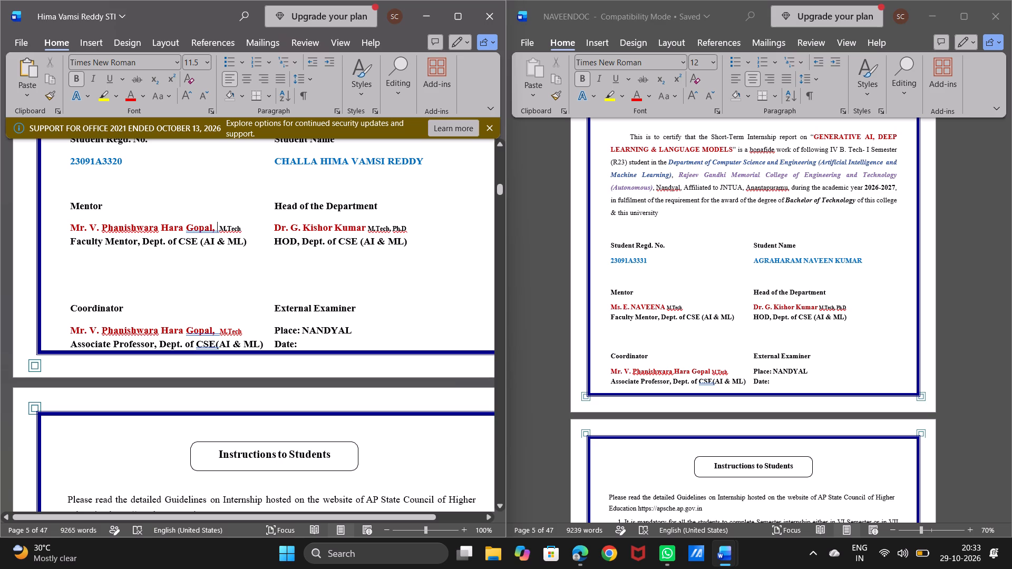
scroll(404, 290, up, 1)
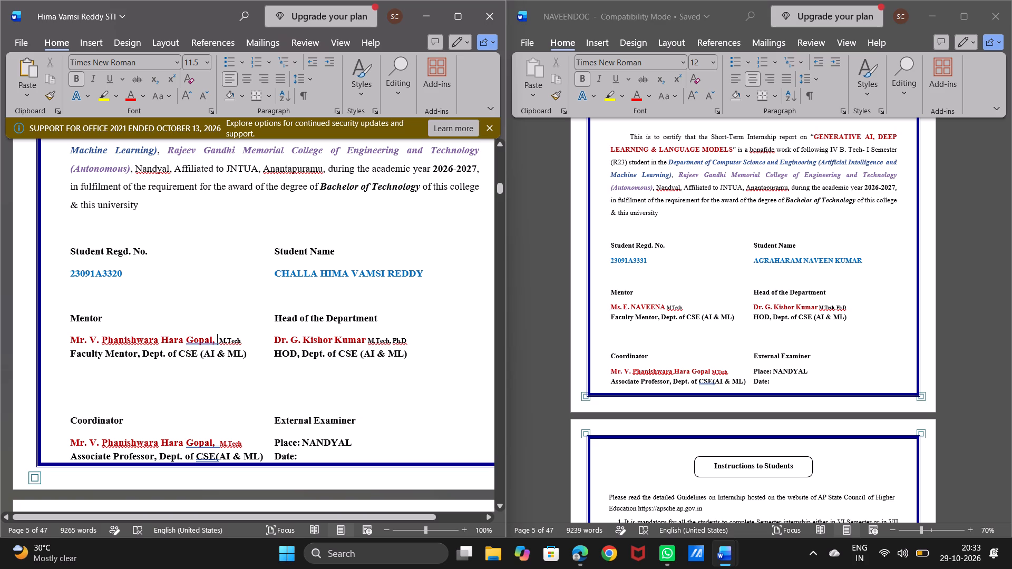
key(BackSpace)
key(BackSpace)
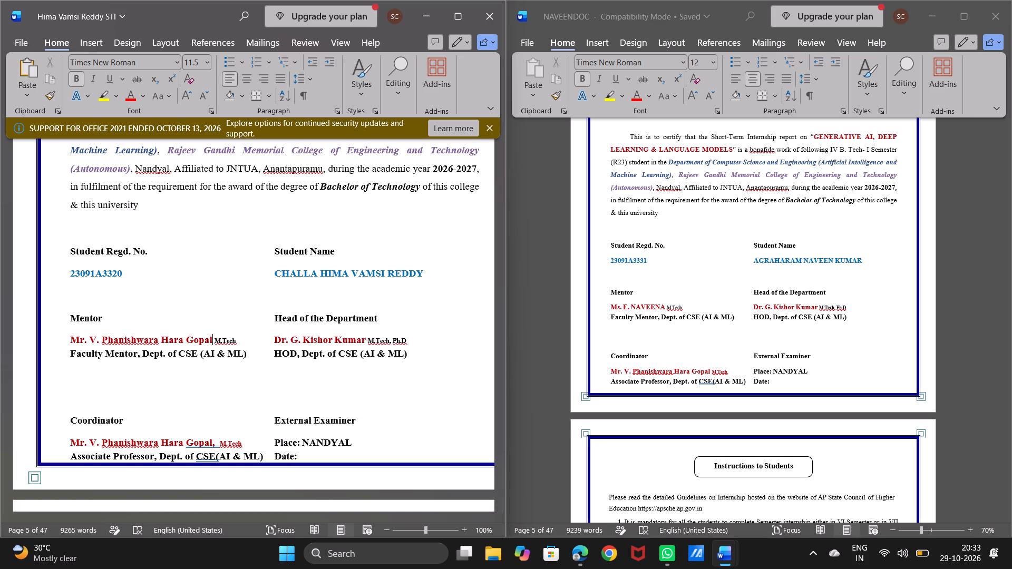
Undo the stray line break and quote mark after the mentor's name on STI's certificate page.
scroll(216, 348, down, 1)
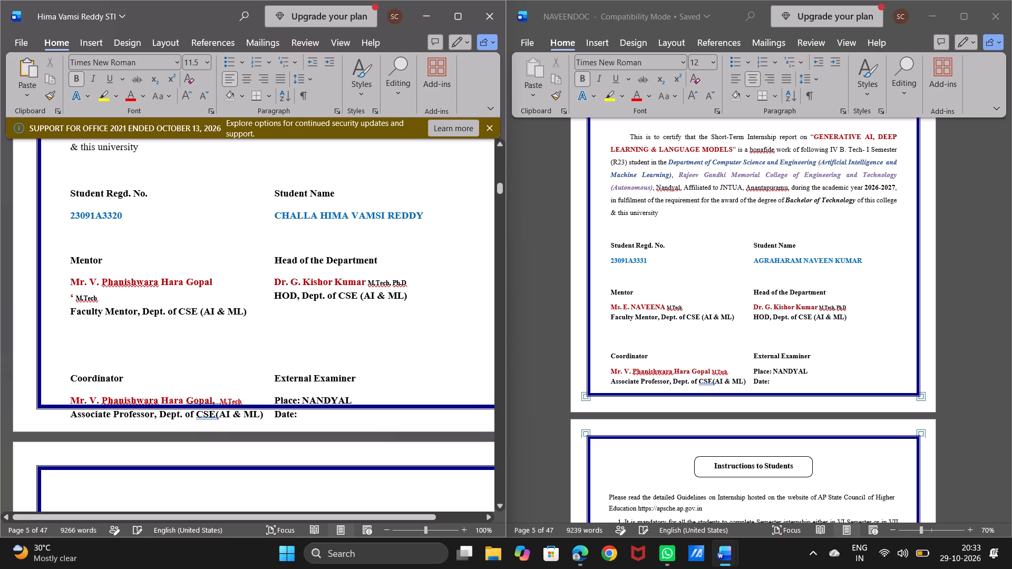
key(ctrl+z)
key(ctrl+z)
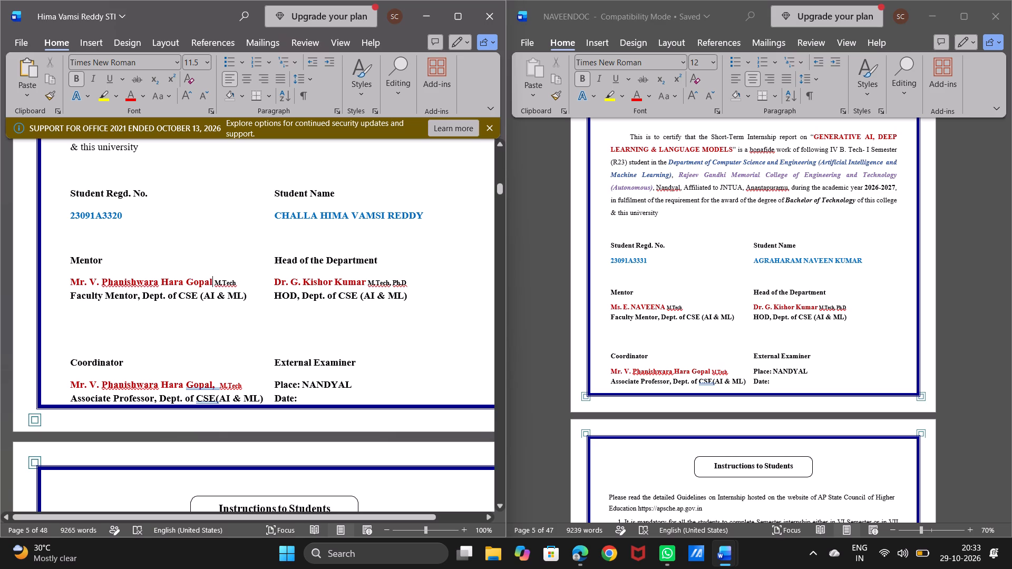
Remove the comma after the coordinator's name under Coordinator on STI's certificate page.
click(215, 384)
key(BackSpace)
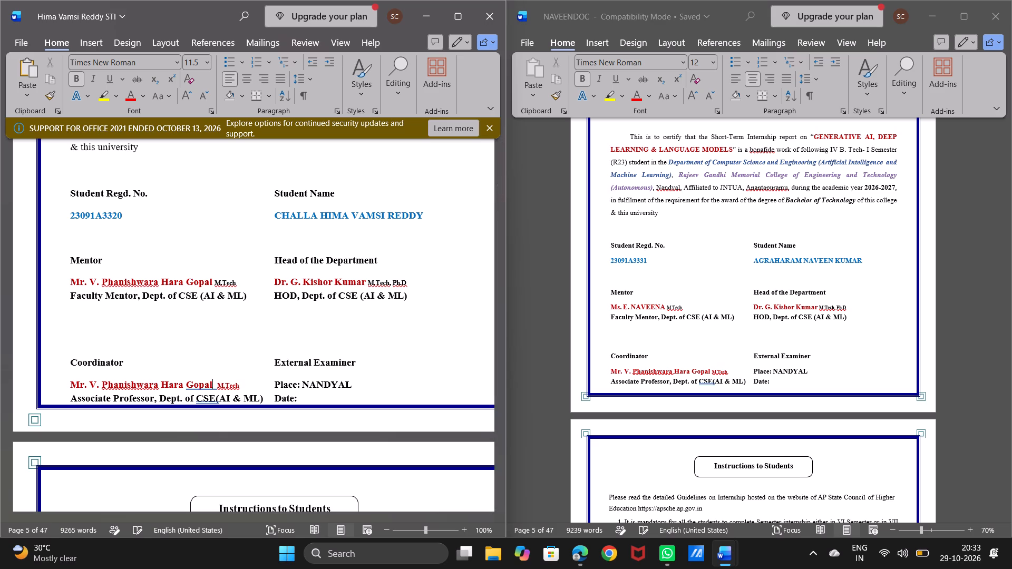
scroll(215, 384, down, 1)
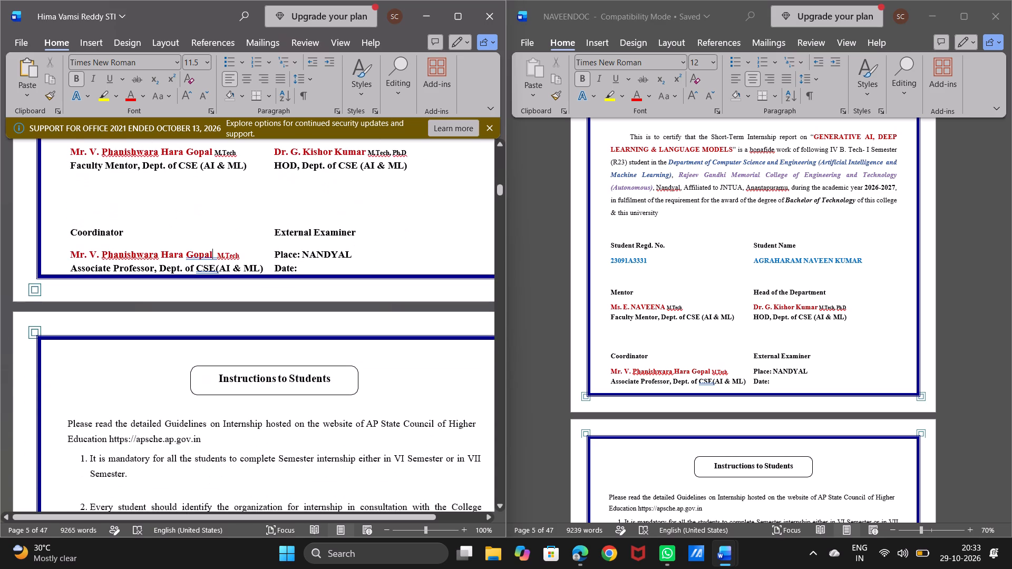
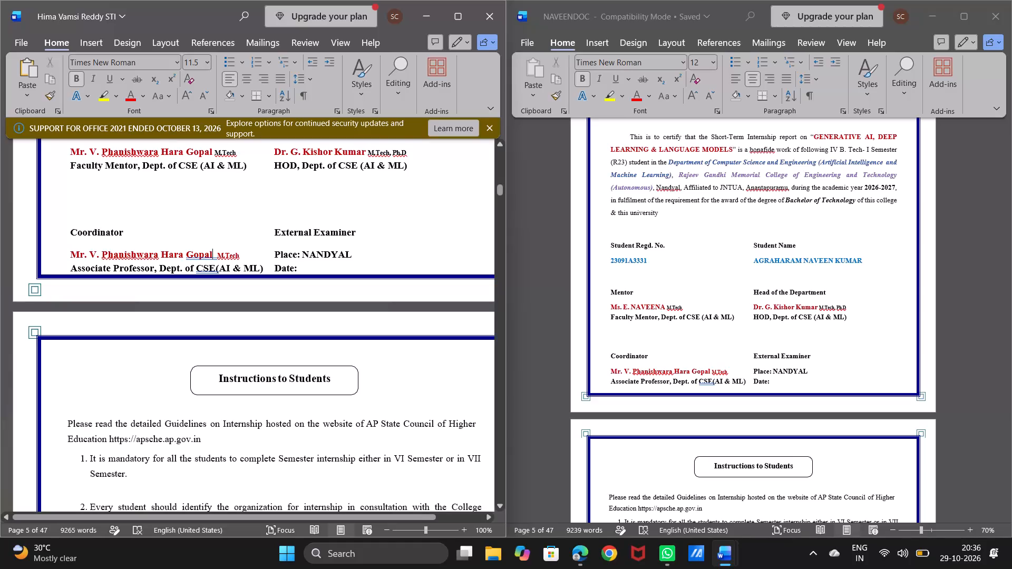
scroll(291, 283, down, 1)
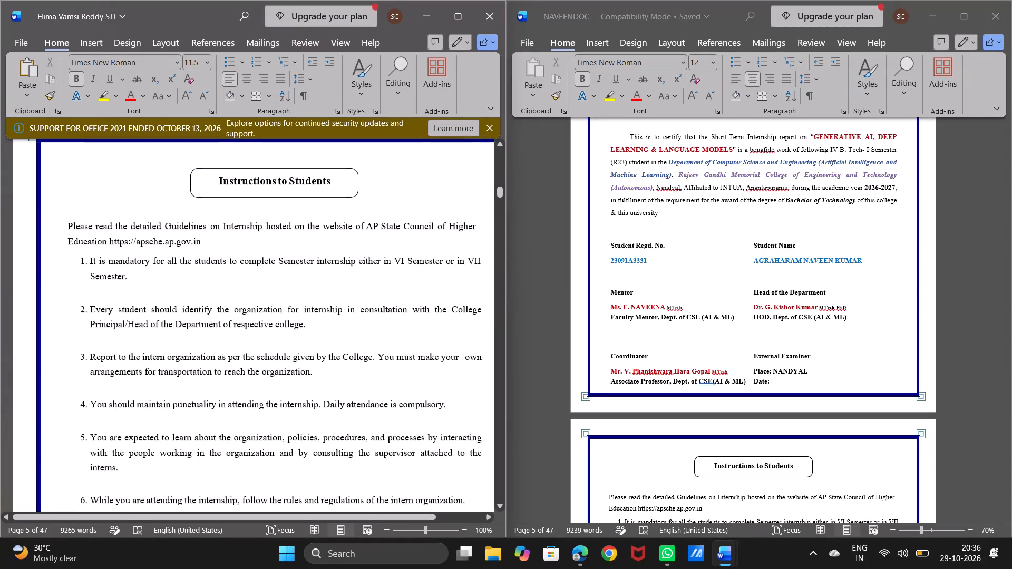
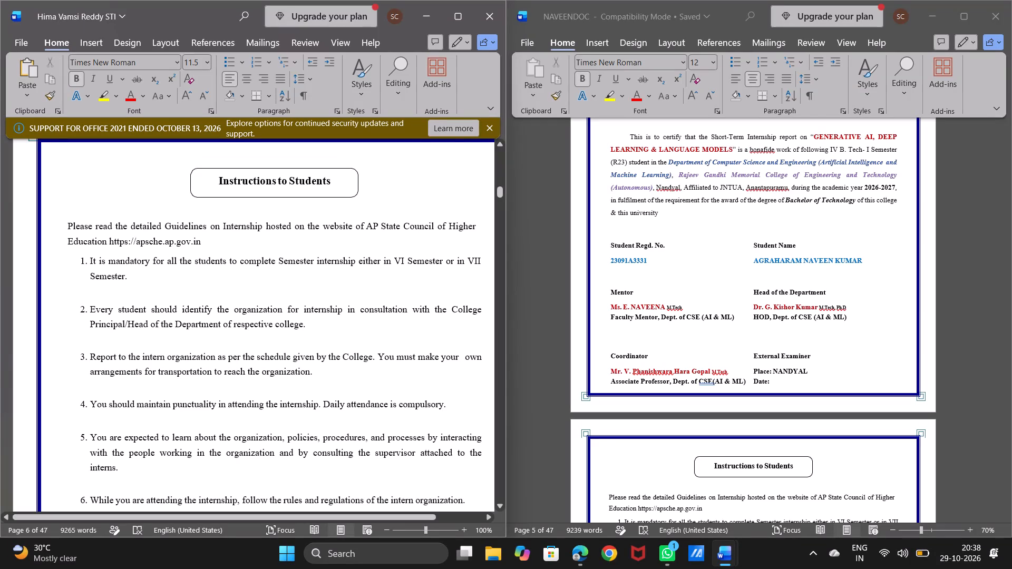
In the Student's Declaration of the internship book, spell out the student's abbreviated surname as CHALLA.
scroll(159, 421, down, 1)
scroll(159, 421, left, 1)
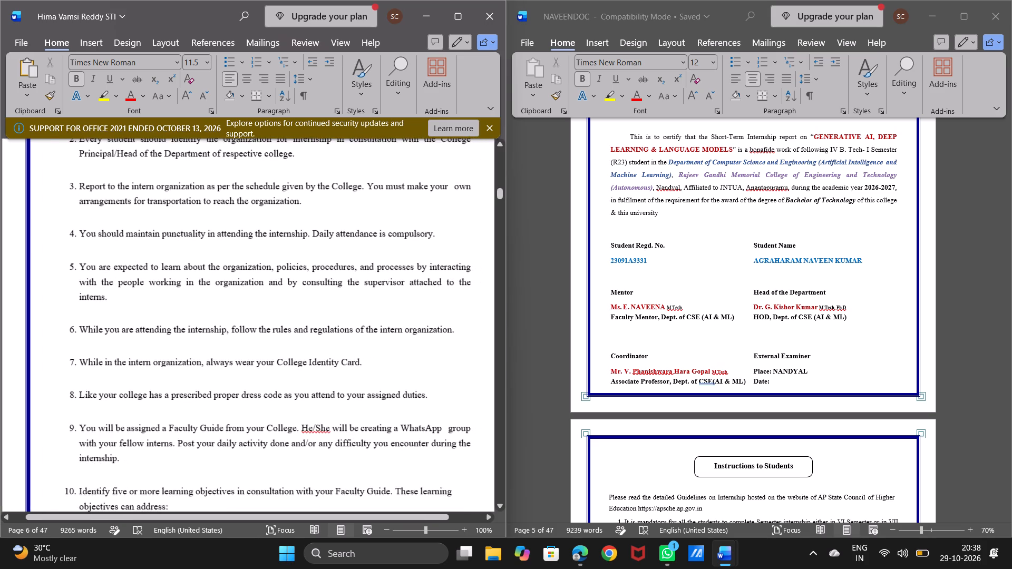
scroll(159, 421, left, 1)
scroll(159, 421, down, 1)
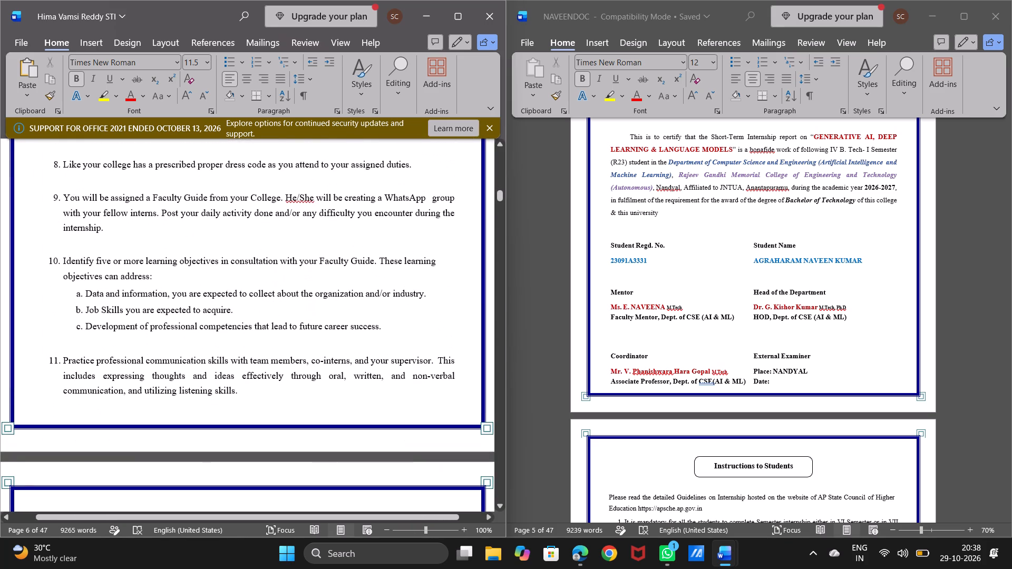
scroll(209, 413, down, 4)
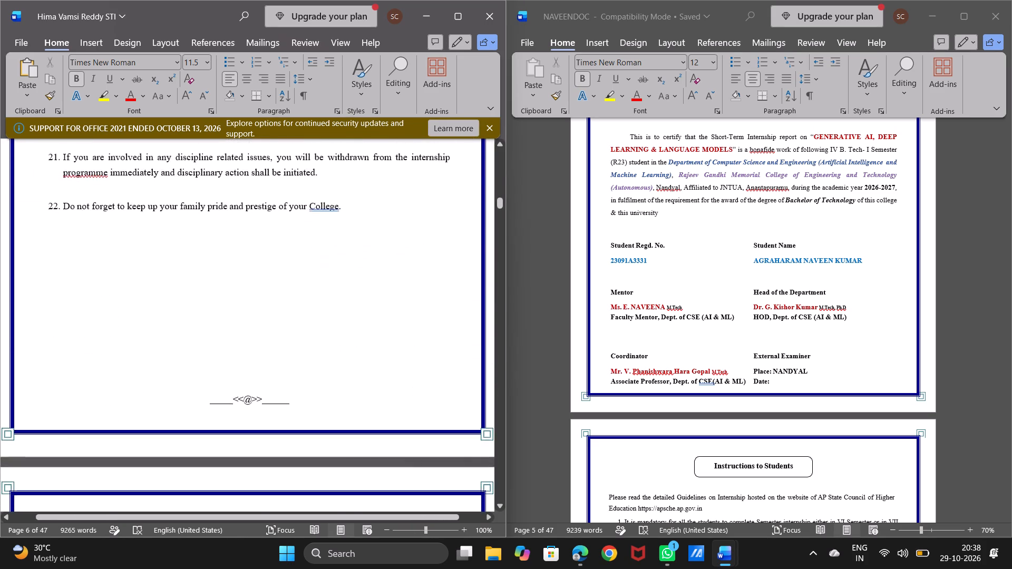
scroll(209, 413, down, 2)
scroll(209, 413, up, 1)
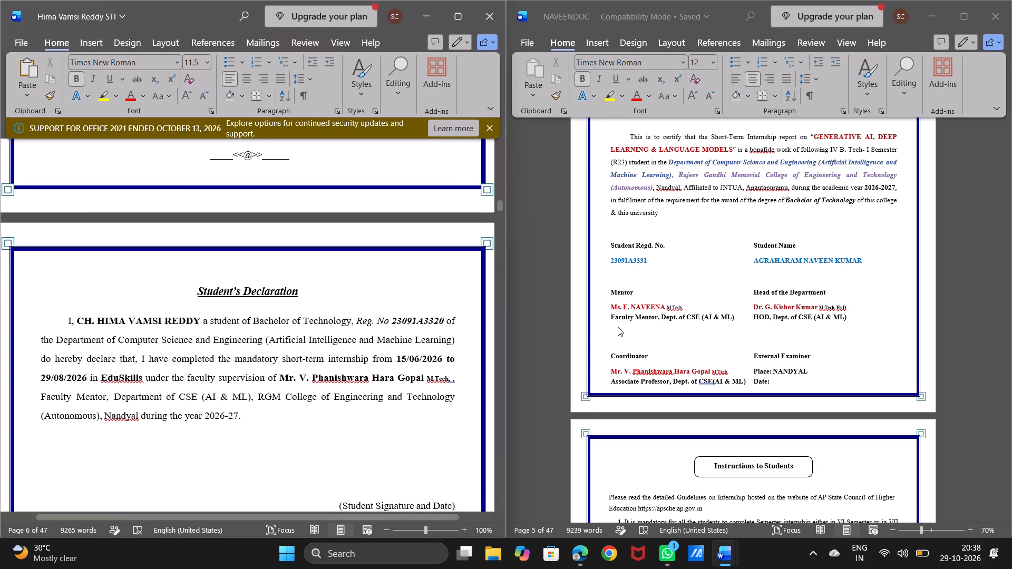
scroll(618, 327, down, 3)
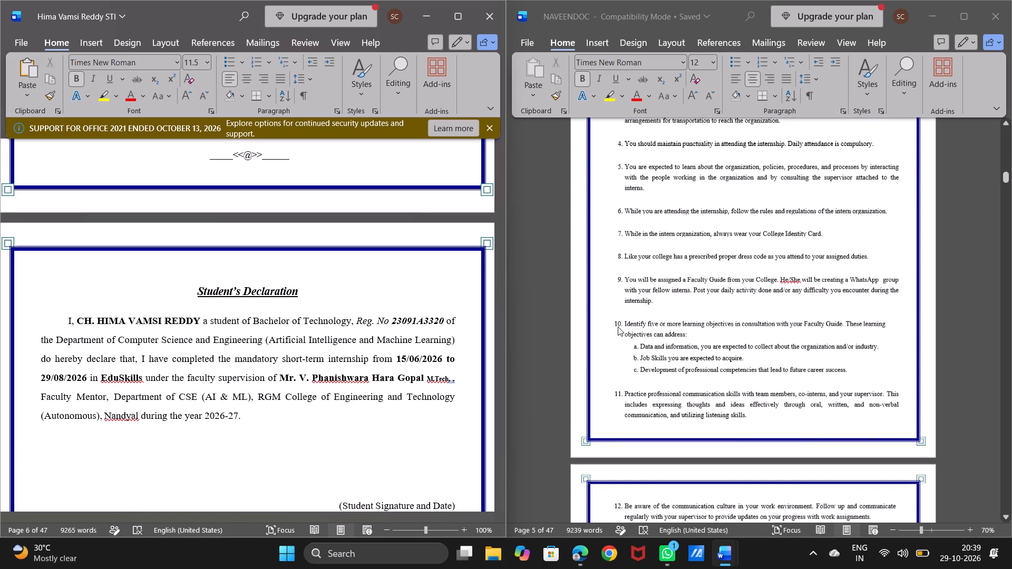
scroll(618, 327, down, 6)
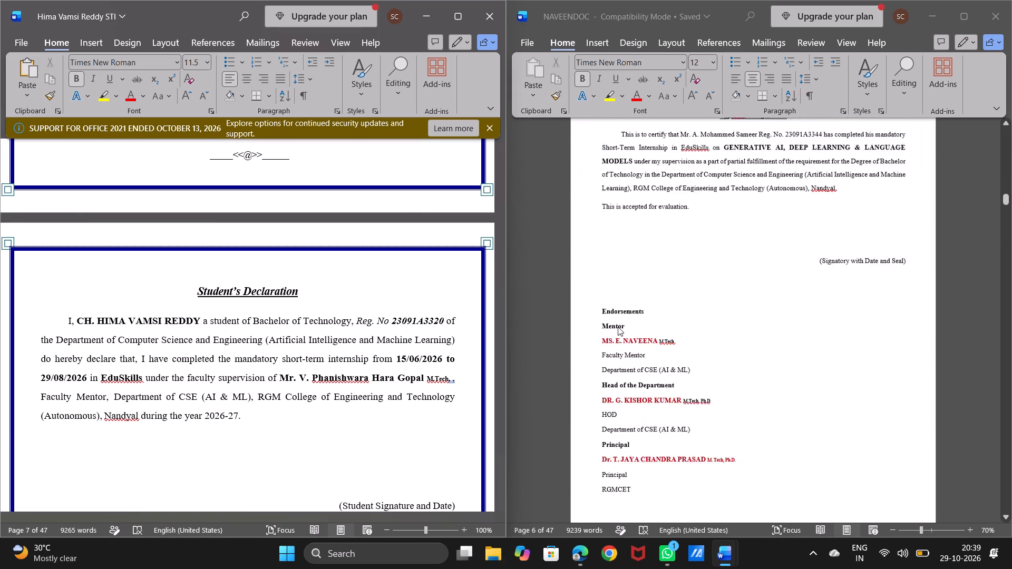
scroll(618, 327, up, 5)
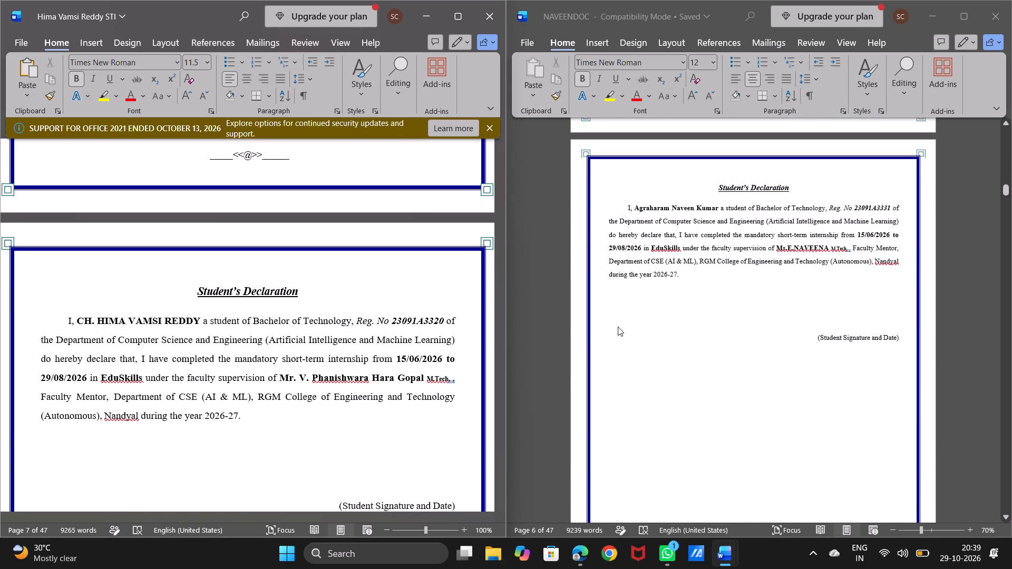
click(94, 322)
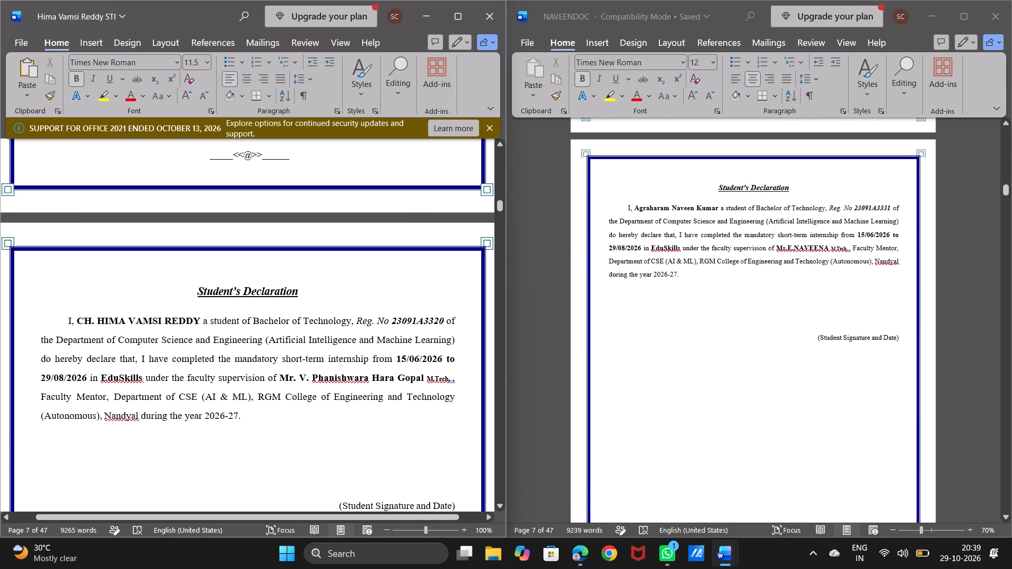
key(BackSpace)
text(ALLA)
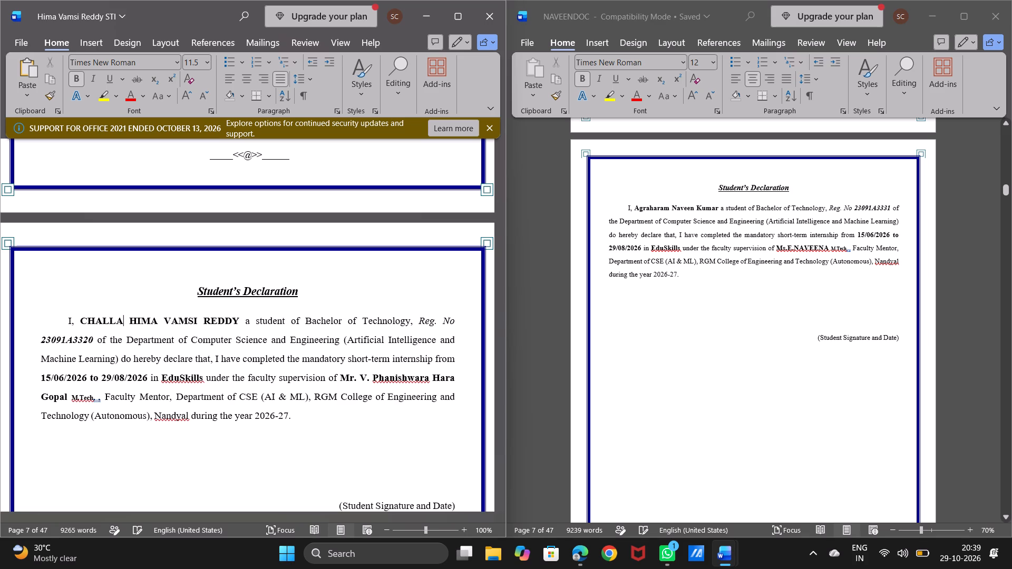
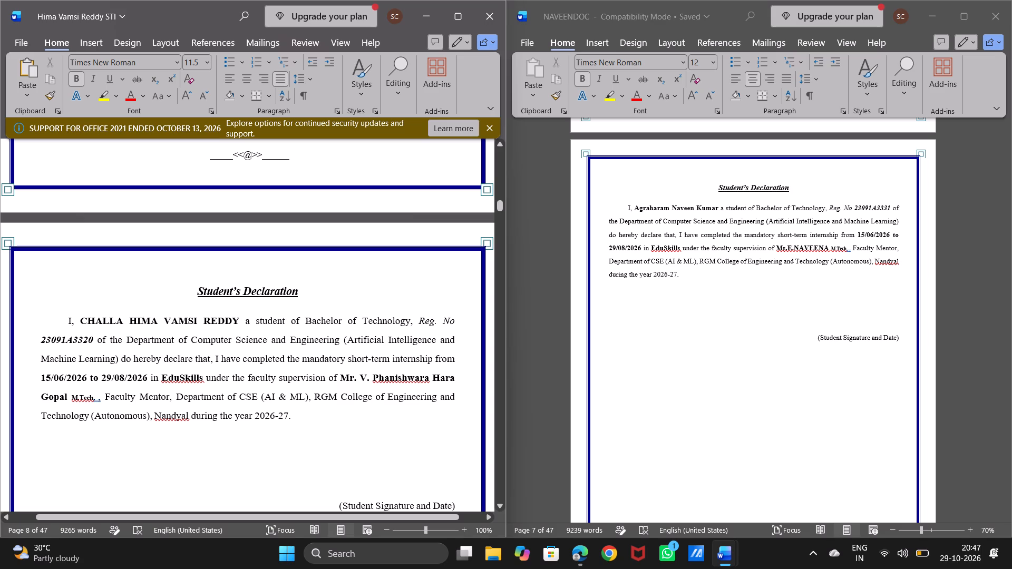
In the Student's Declaration, retype the student's all-capitals name after "I," using lowercase letters after the initial capital.
drag(242, 320, 103, 318)
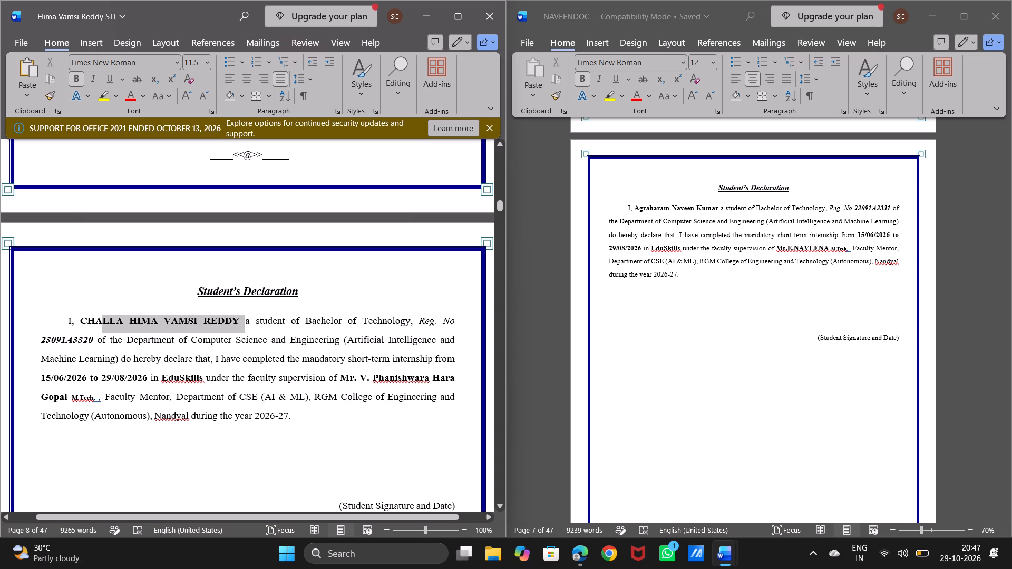
drag(103, 318, 87, 317)
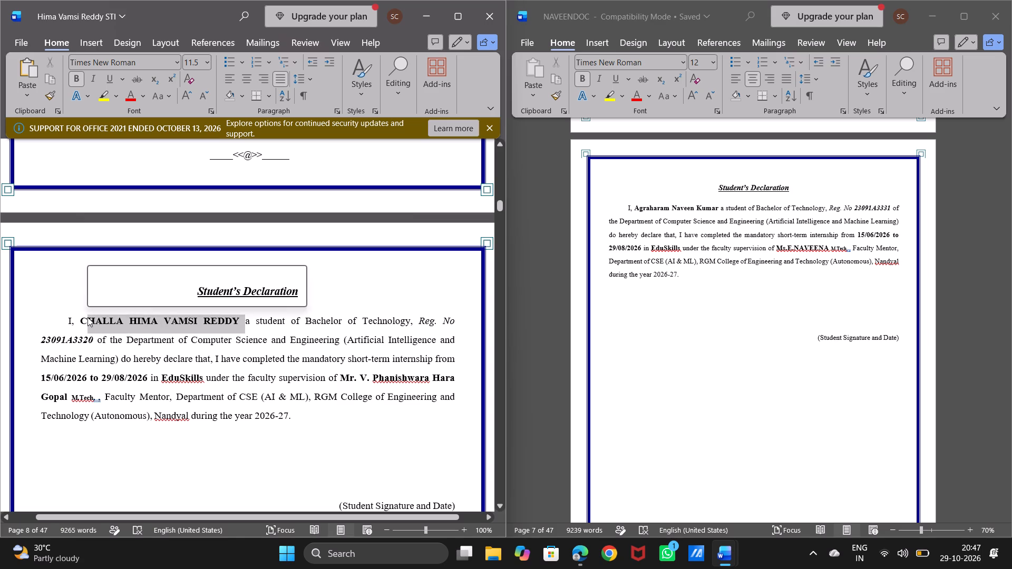
key(BackSpace)
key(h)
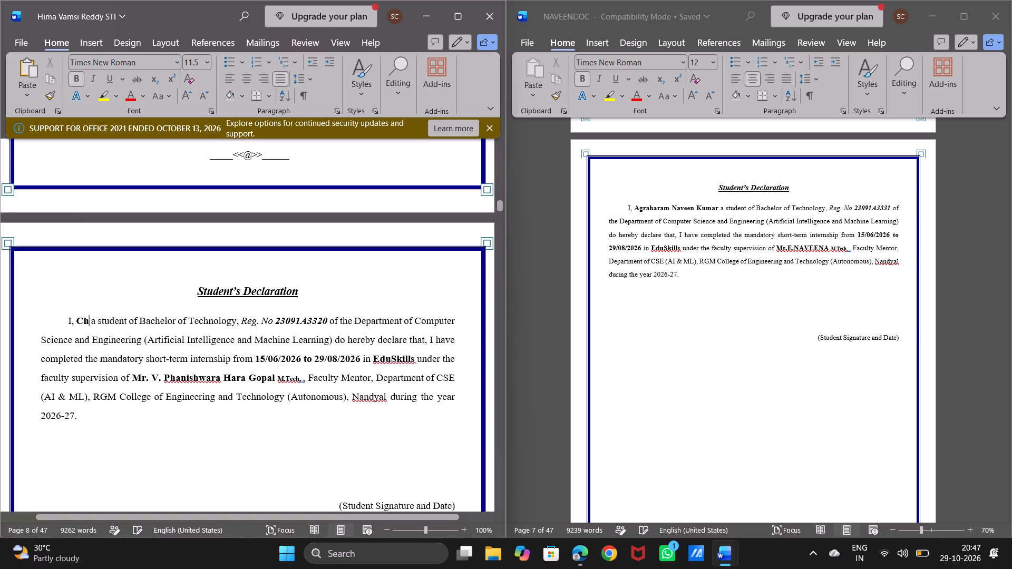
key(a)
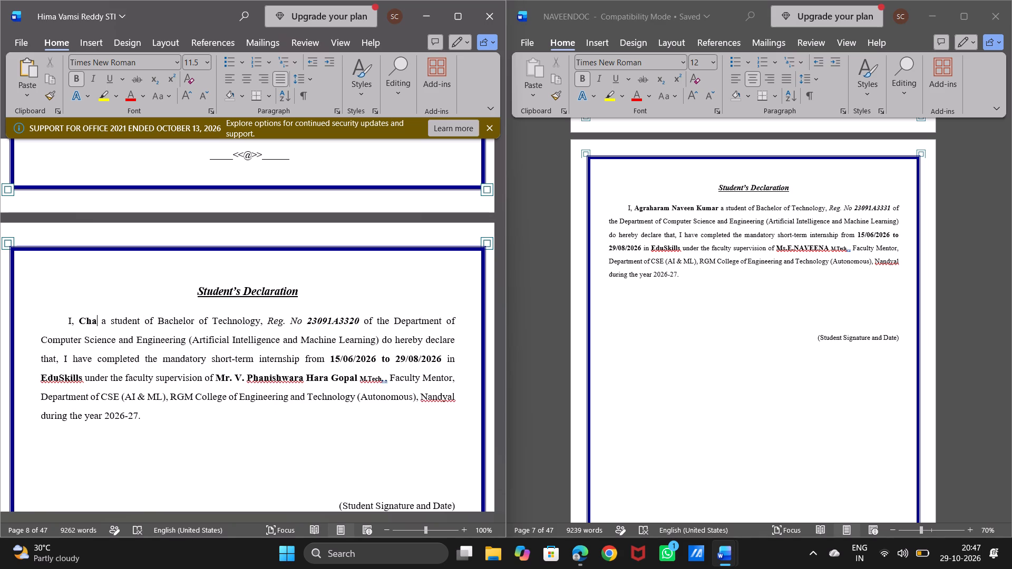
Complete the student's full name in title case in the opening line of the Student's Declaration.
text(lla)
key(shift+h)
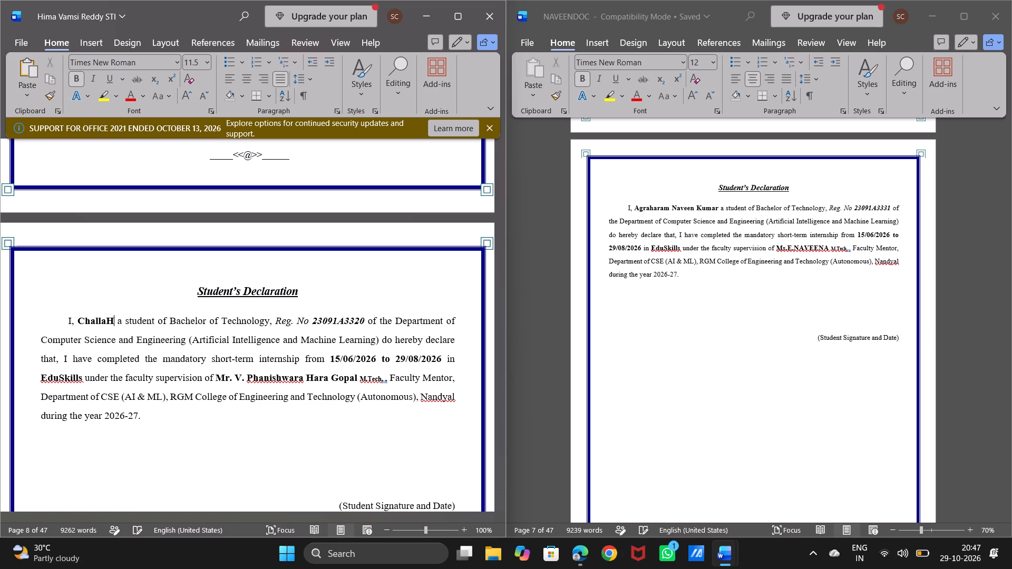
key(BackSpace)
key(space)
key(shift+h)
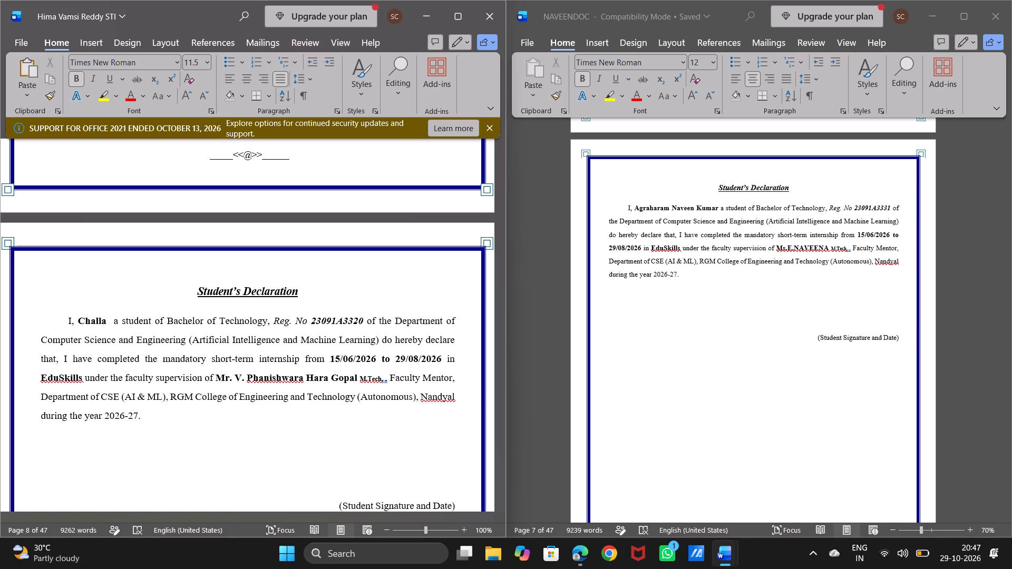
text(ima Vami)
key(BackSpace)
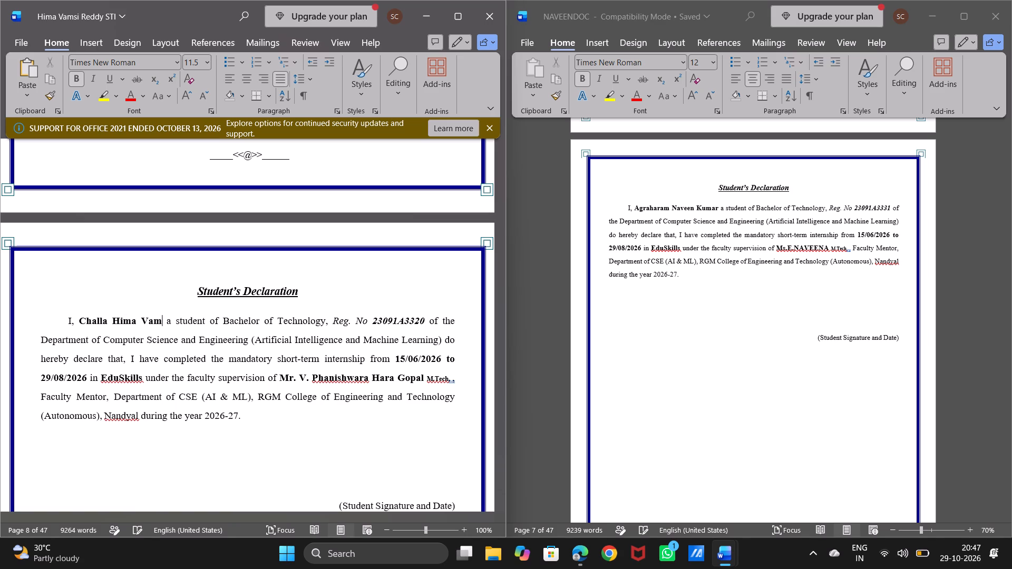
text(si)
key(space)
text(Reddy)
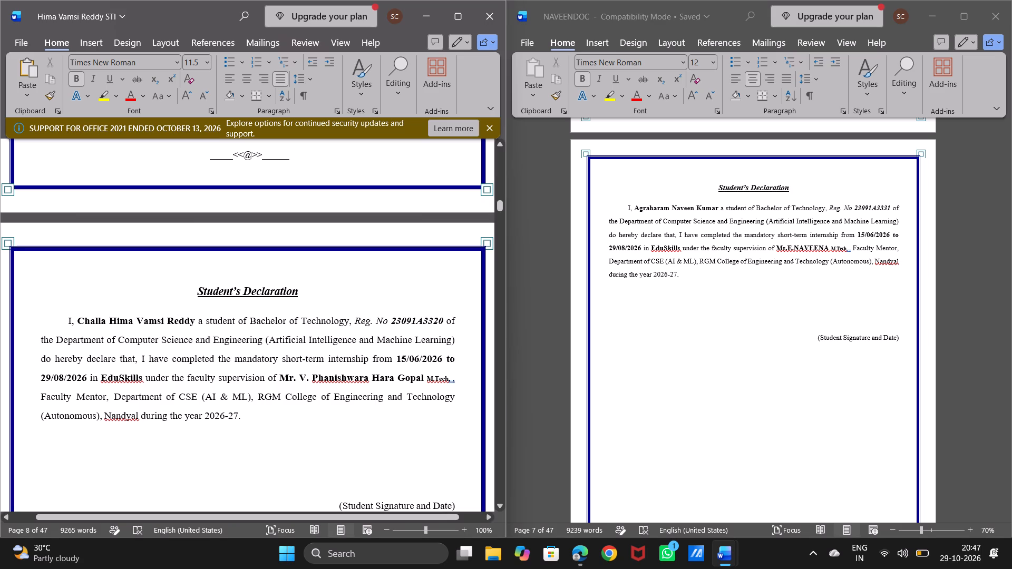
click(278, 409)
Rewrite the faculty mentor's name after the initial V. in capital letters in the Student's Declaration, removing the old mixed-case name.
scroll(278, 409, down, 1)
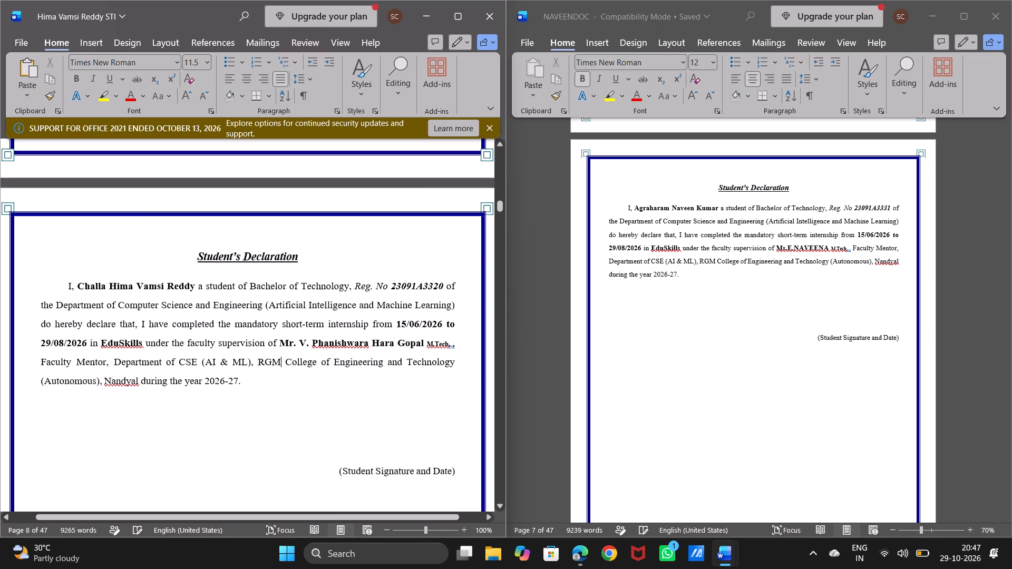
scroll(278, 409, down, 1)
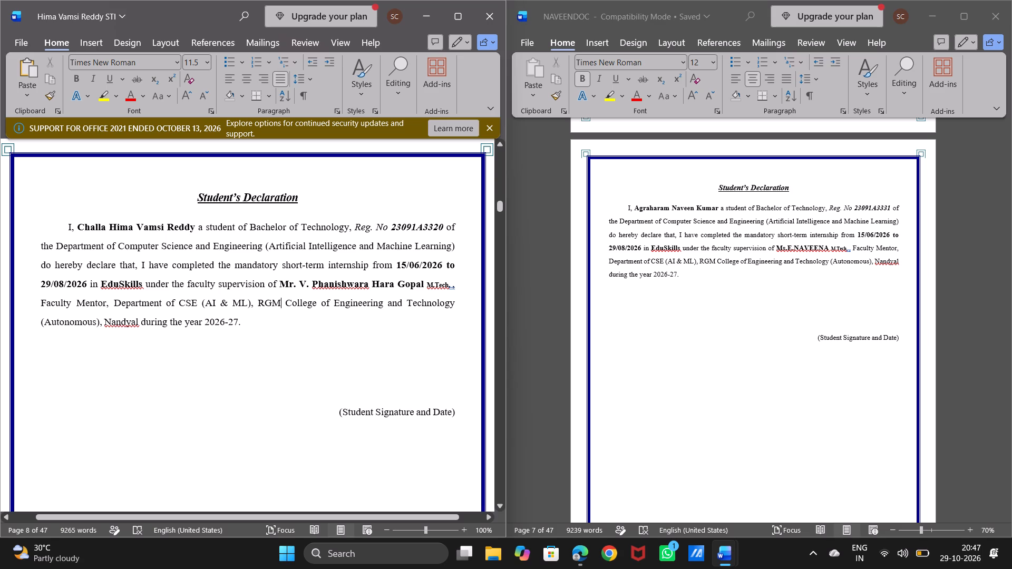
click(321, 282)
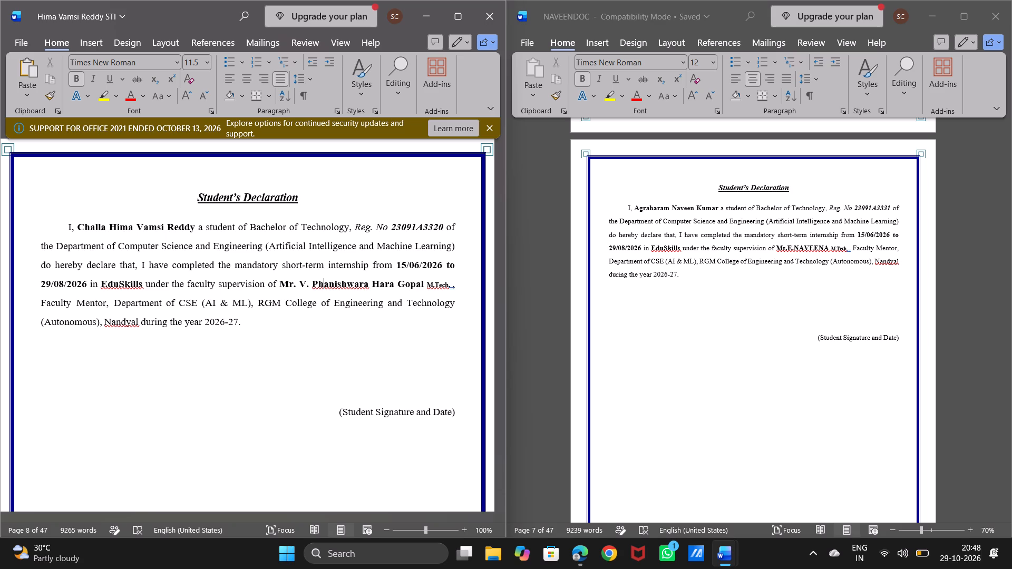
key(BackSpace)
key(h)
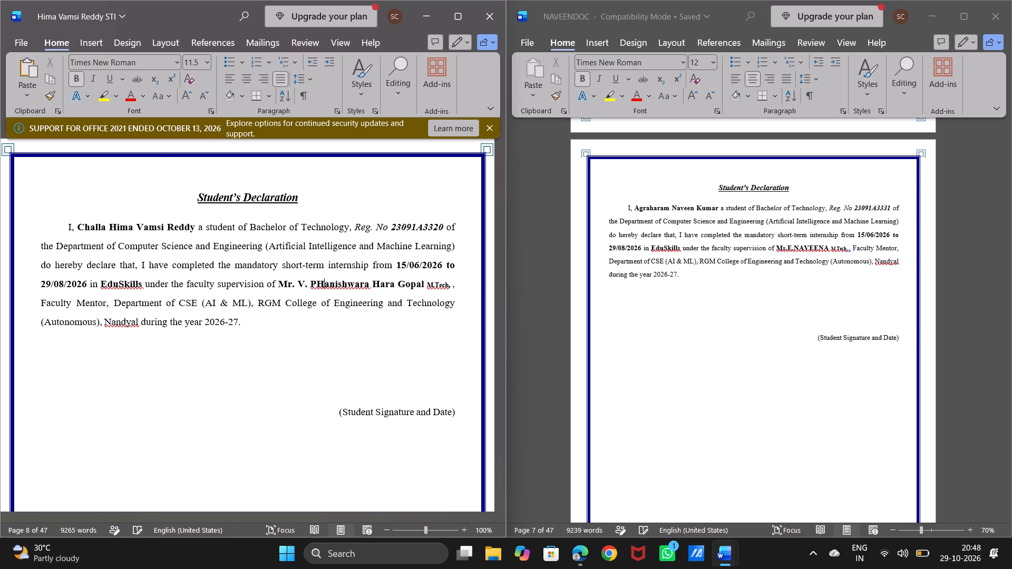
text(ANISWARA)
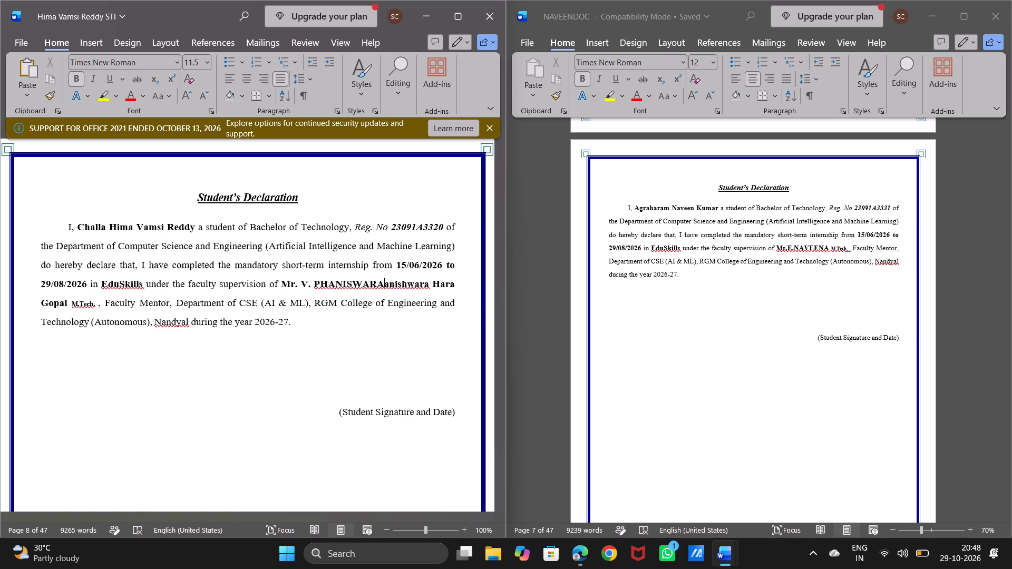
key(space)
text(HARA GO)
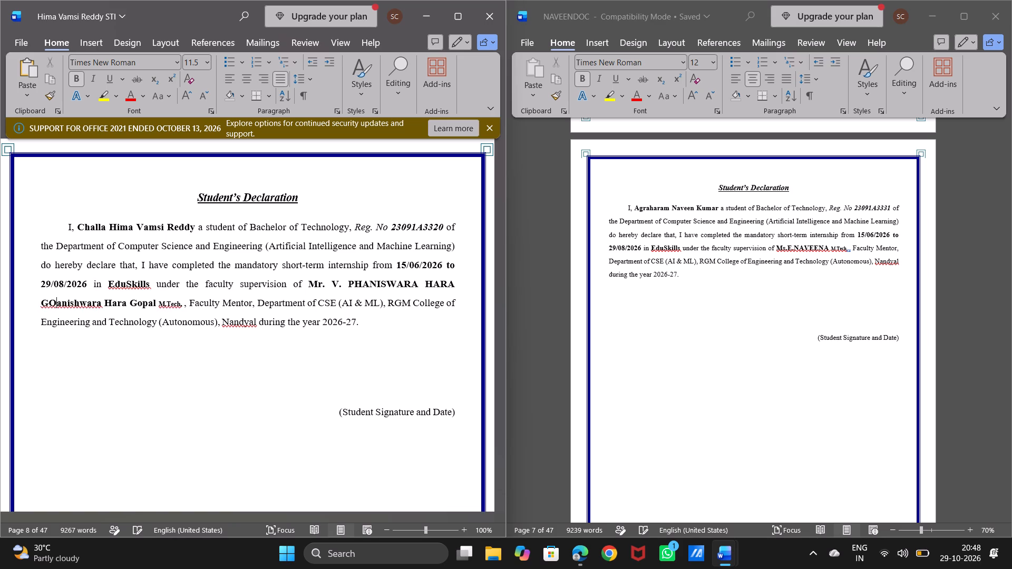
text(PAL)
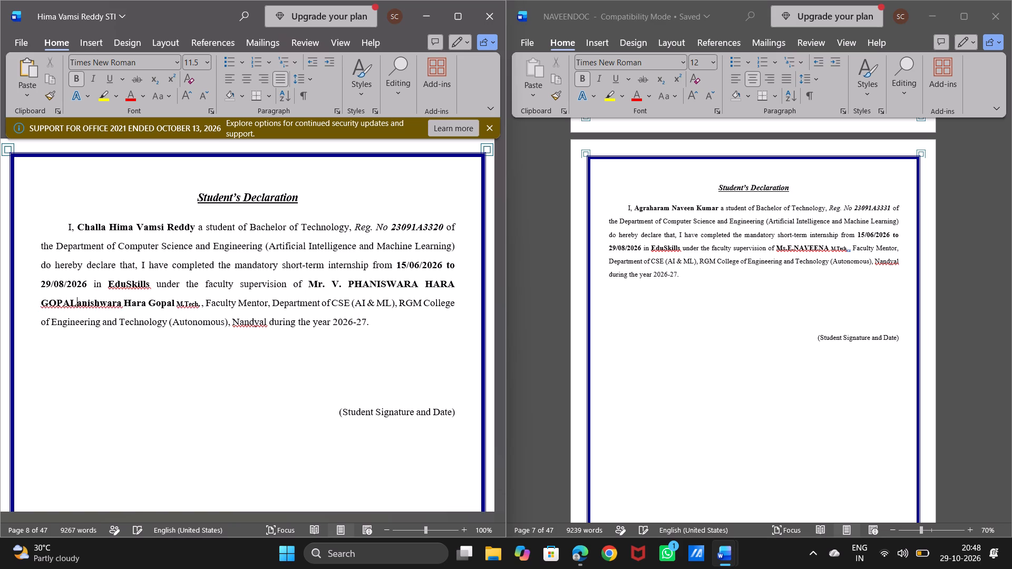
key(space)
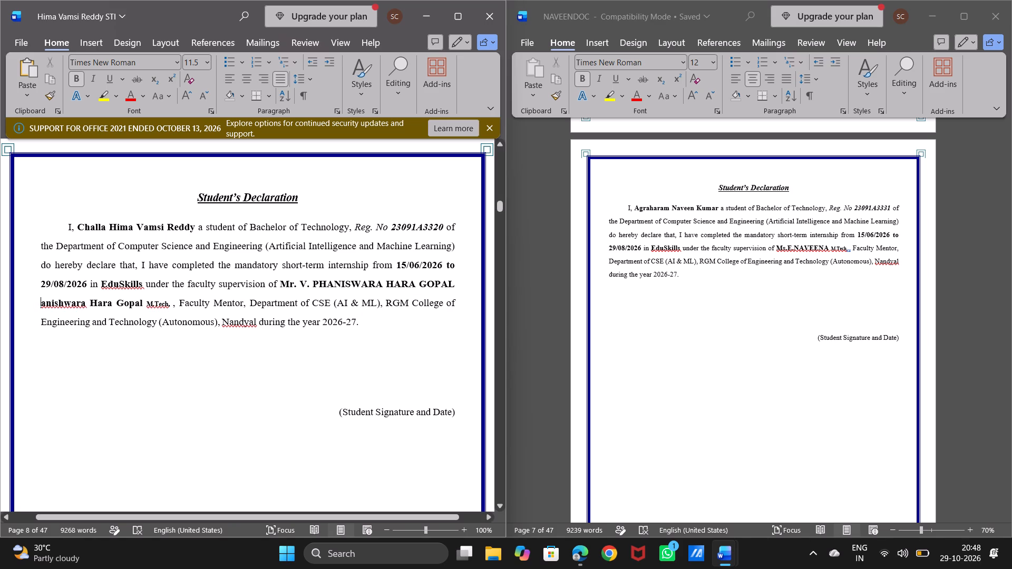
drag(143, 302, 45, 302)
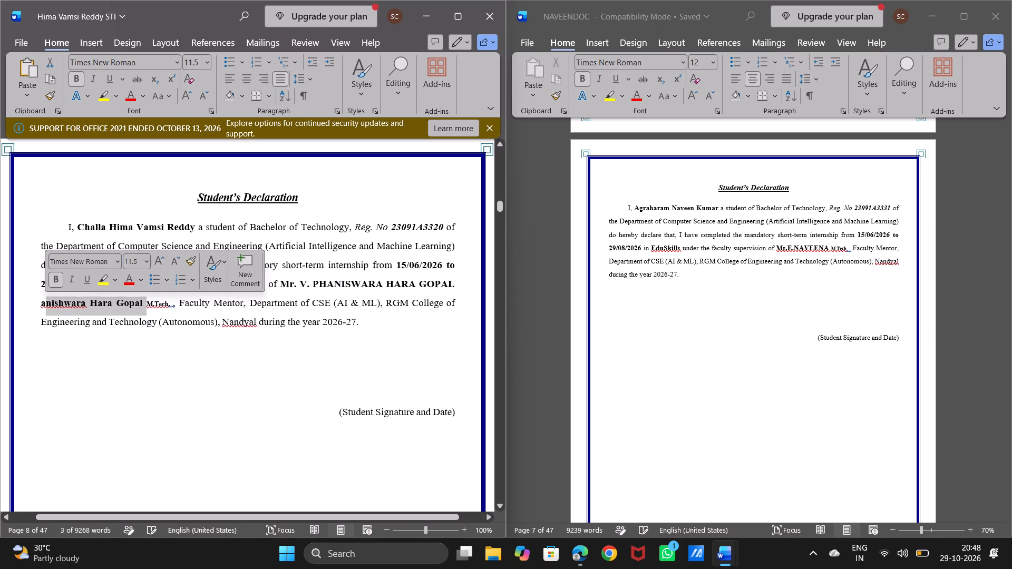
key(BackSpace)
key(BackSpace)
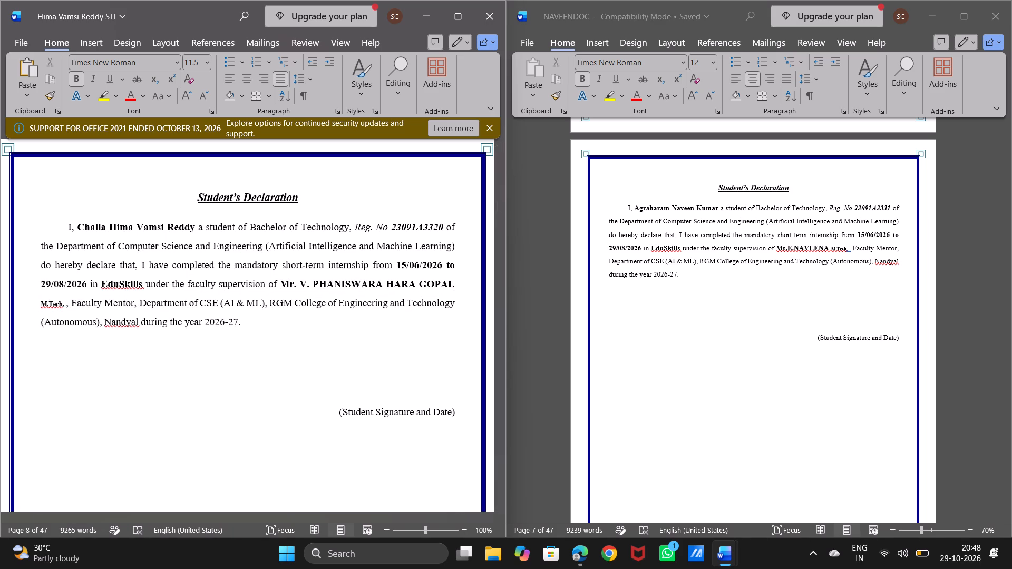
key(BackSpace)
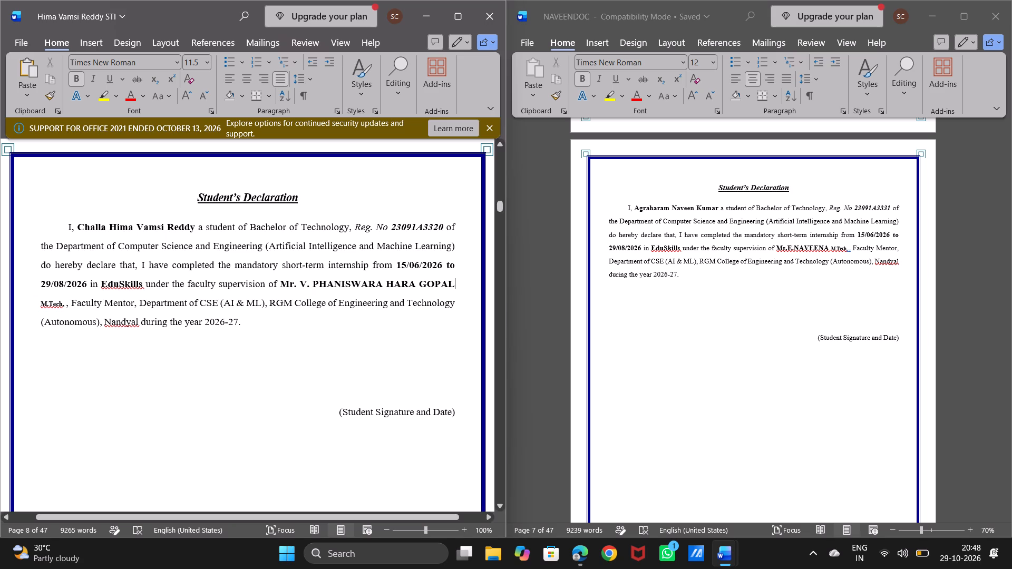
click(299, 283)
click(250, 330)
Delete the full stop after the mentor's M.Tech qualification in the Student's Declaration.
click(65, 306)
key(BackSpace)
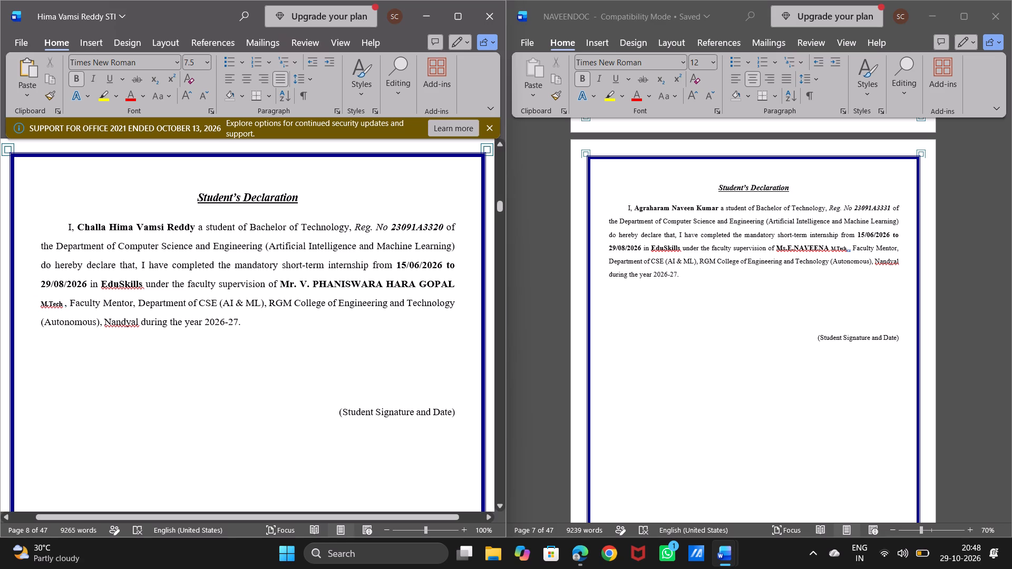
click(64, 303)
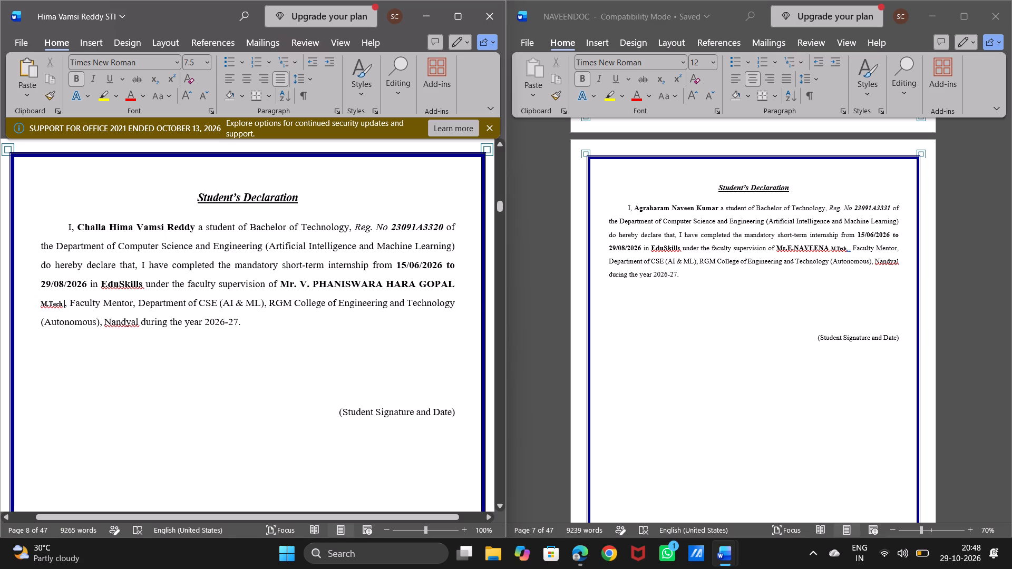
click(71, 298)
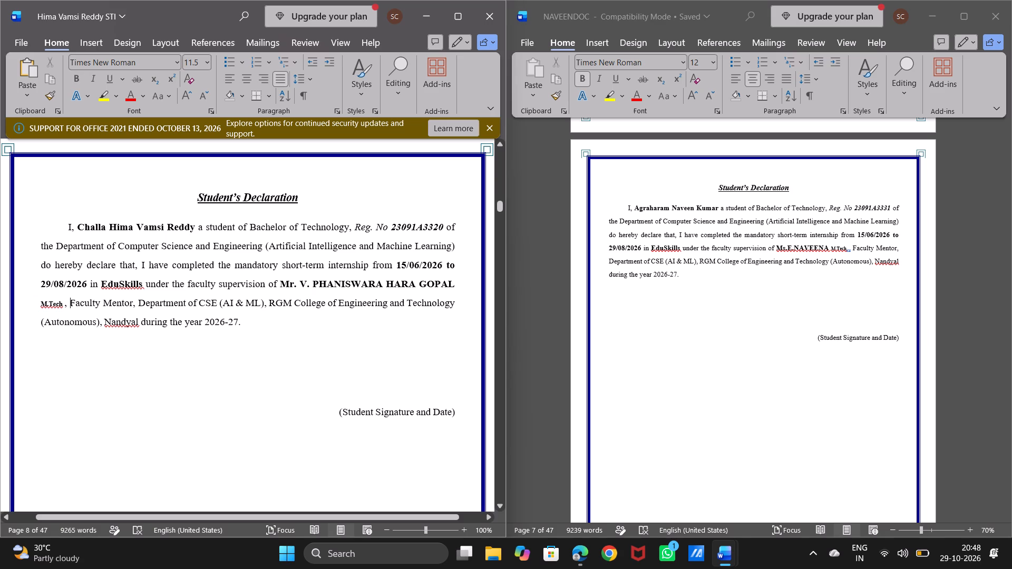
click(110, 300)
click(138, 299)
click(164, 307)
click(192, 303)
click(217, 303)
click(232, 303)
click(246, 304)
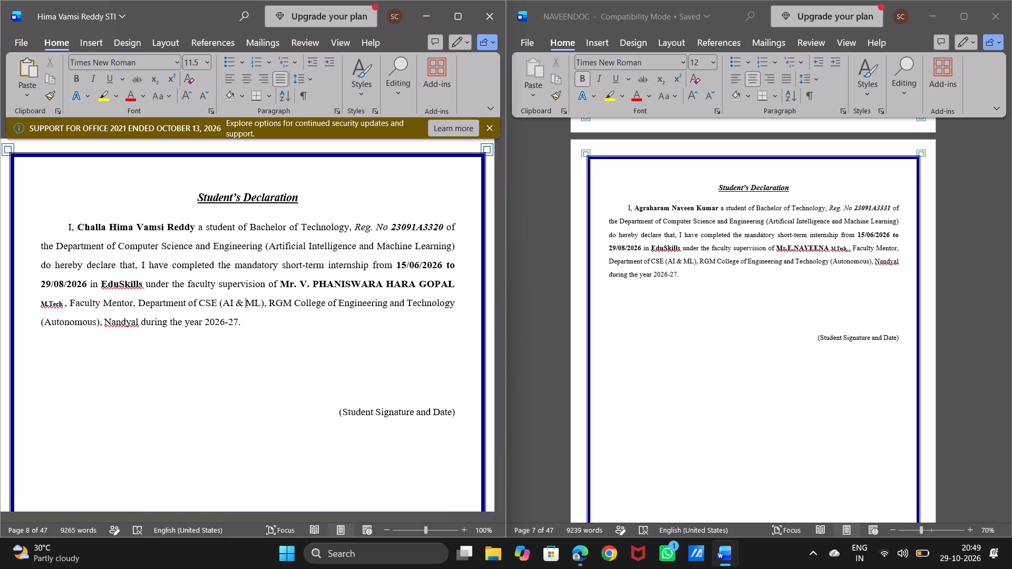
Remove the spaces before and after the initial V. in the mentor's name in the Student's Declaration.
click(299, 281)
key(BackSpace)
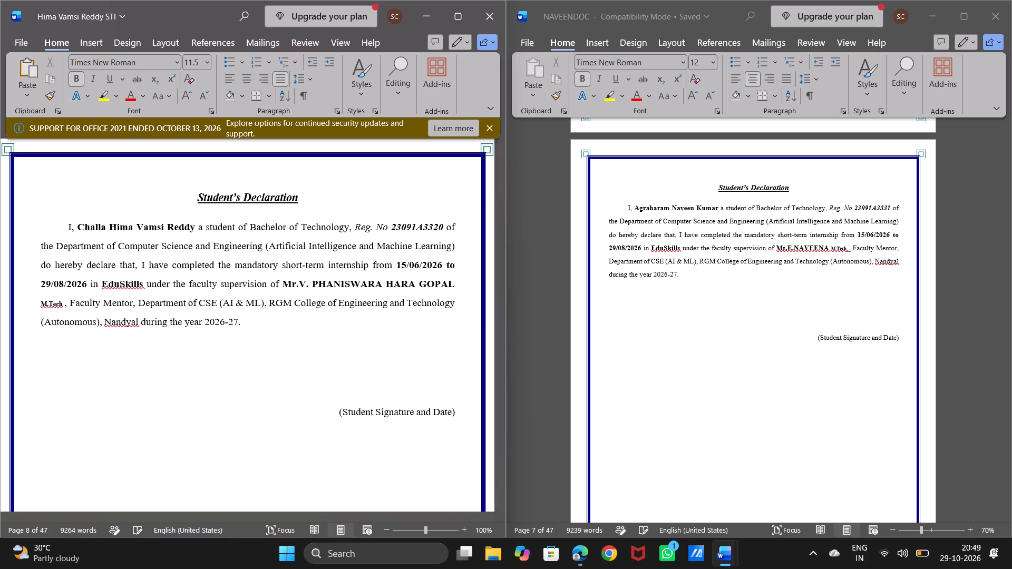
click(312, 285)
key(BackSpace)
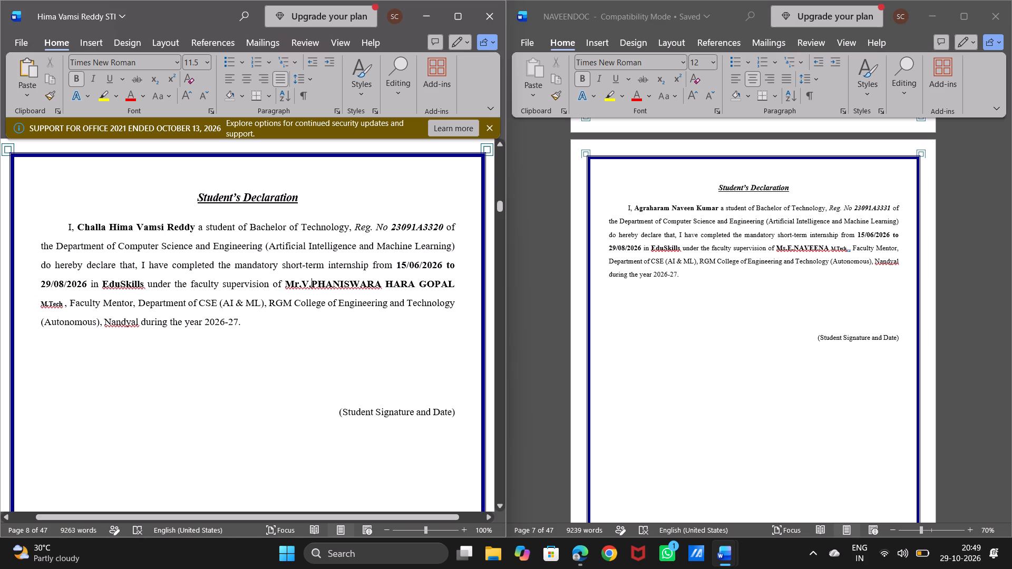
Check the revised Student's Declaration against the same page in the NAVEENDOC reference.
scroll(331, 282, down, 2)
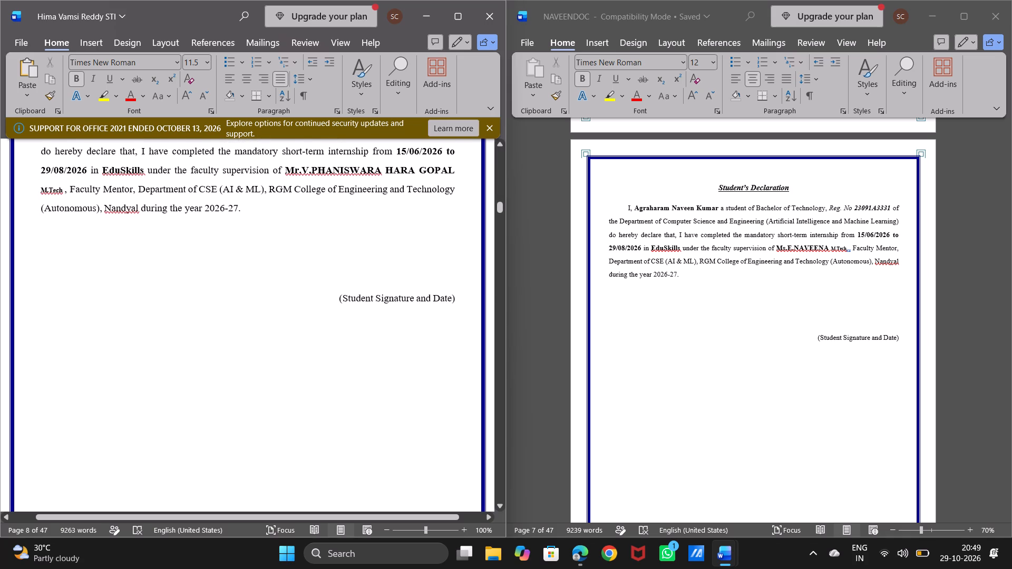
scroll(331, 282, up, 2)
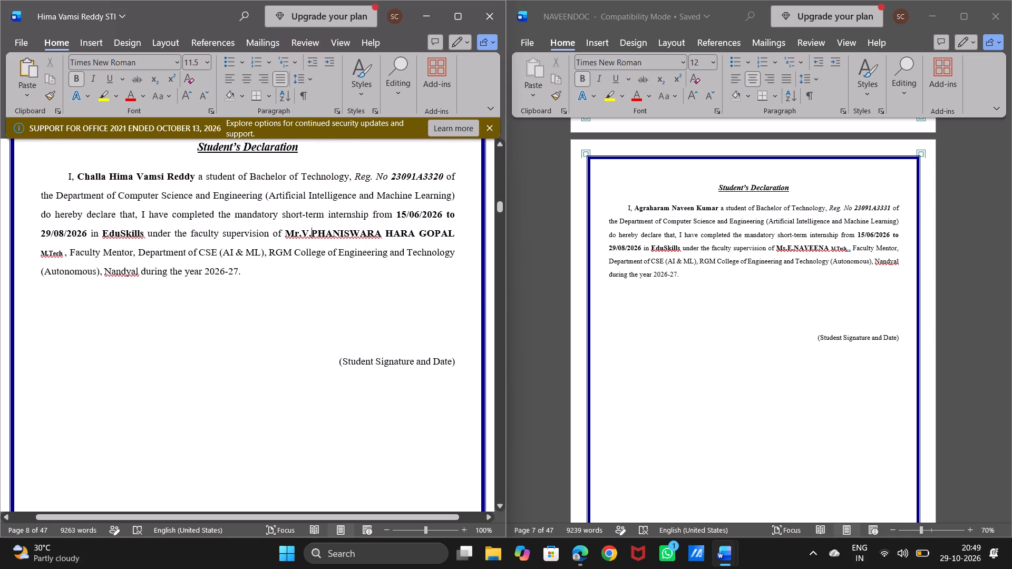
click(243, 267)
scroll(121, 234, down, 2)
scroll(121, 234, up, 1)
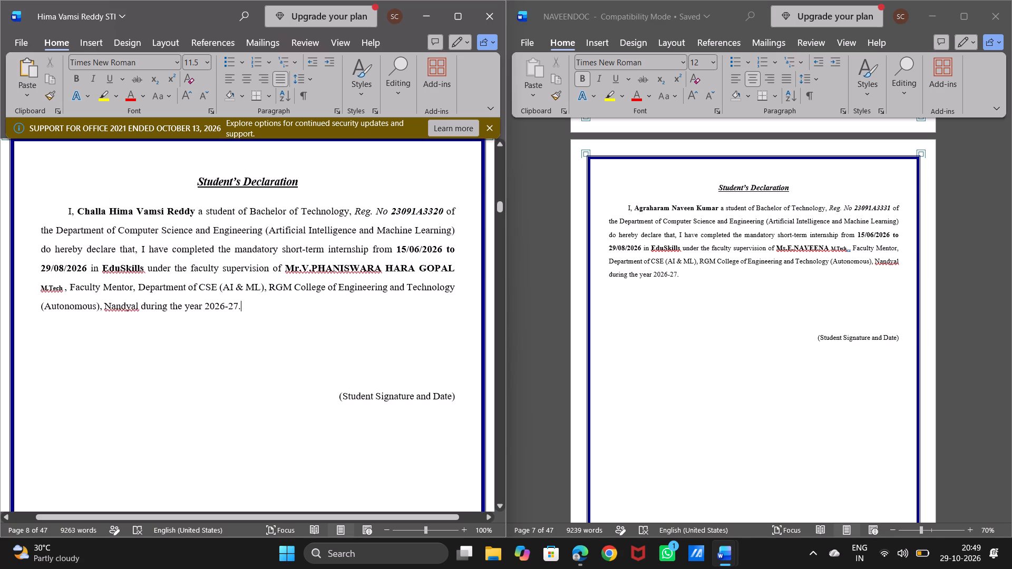
scroll(121, 234, down, 3)
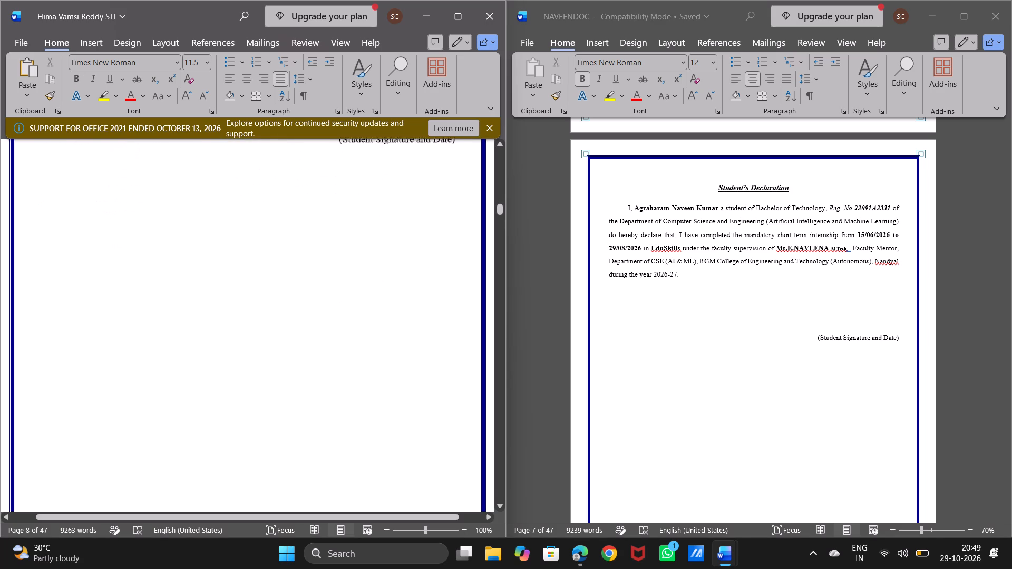
Compare the Official Certification, Endorsements, intern organization certificate and acknowledgement pages with their counterparts in NAVEENDOC.
scroll(121, 234, down, 3)
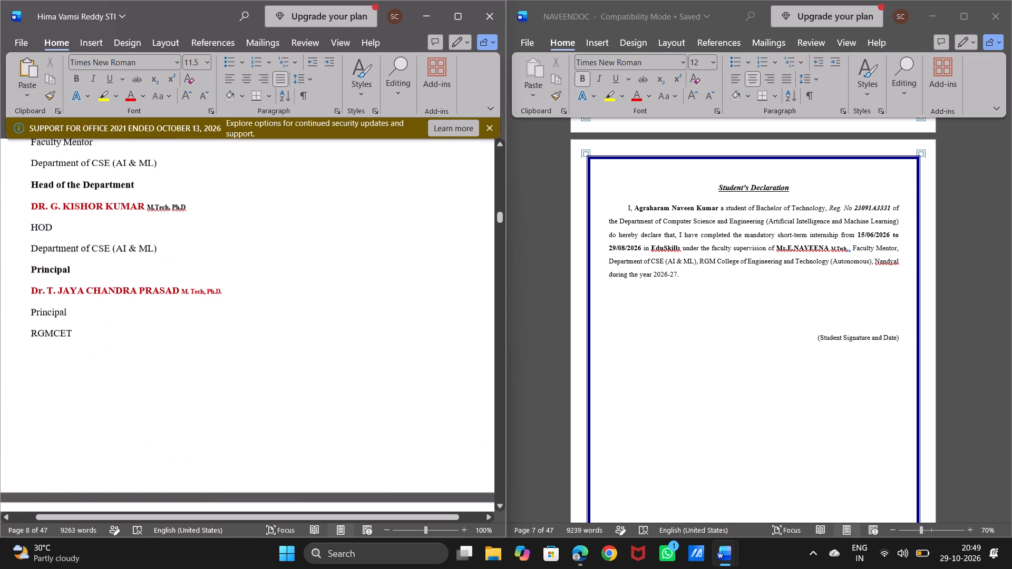
scroll(121, 234, up, 1)
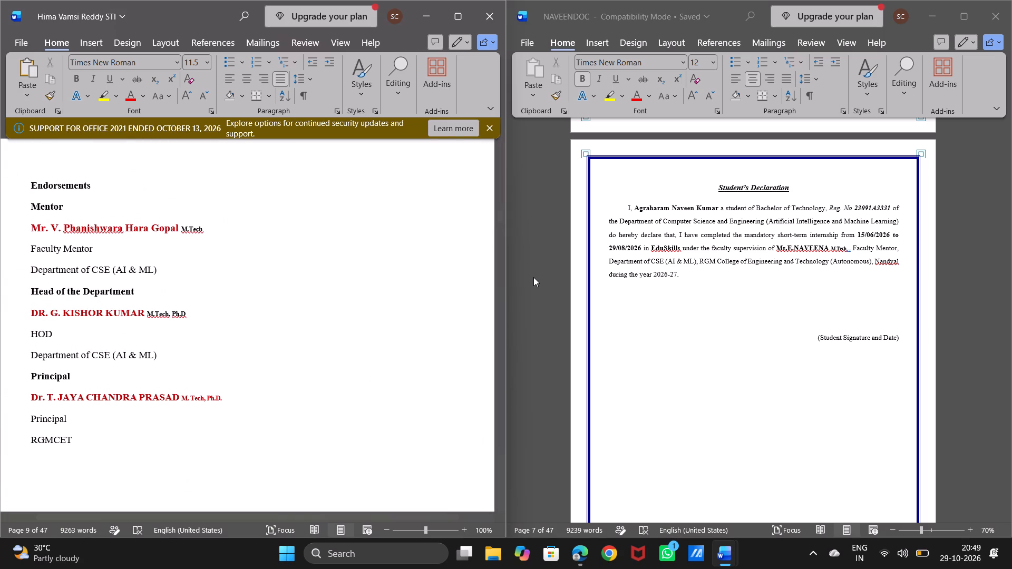
scroll(533, 277, down, 1)
scroll(635, 263, down, 2)
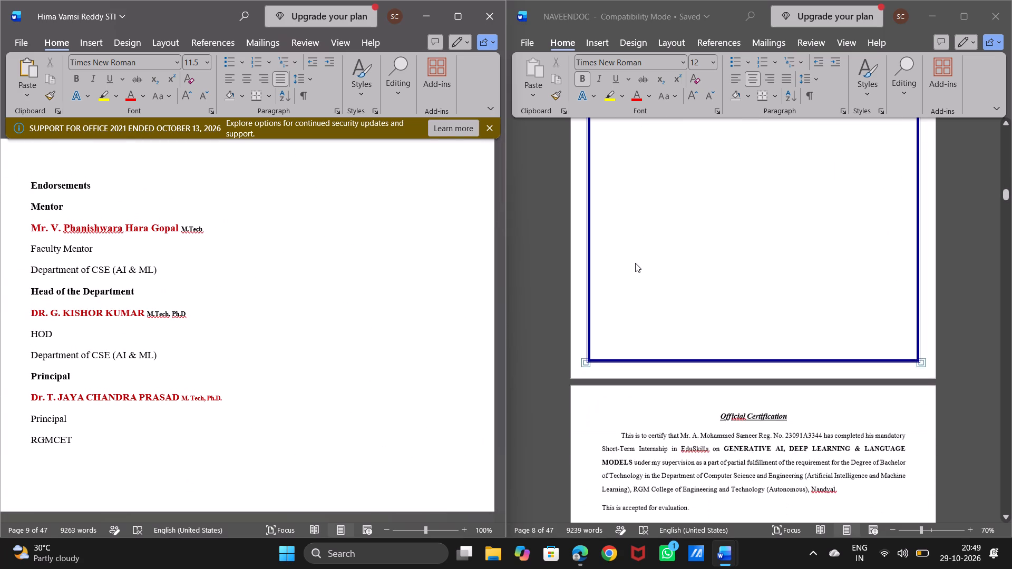
scroll(635, 263, down, 2)
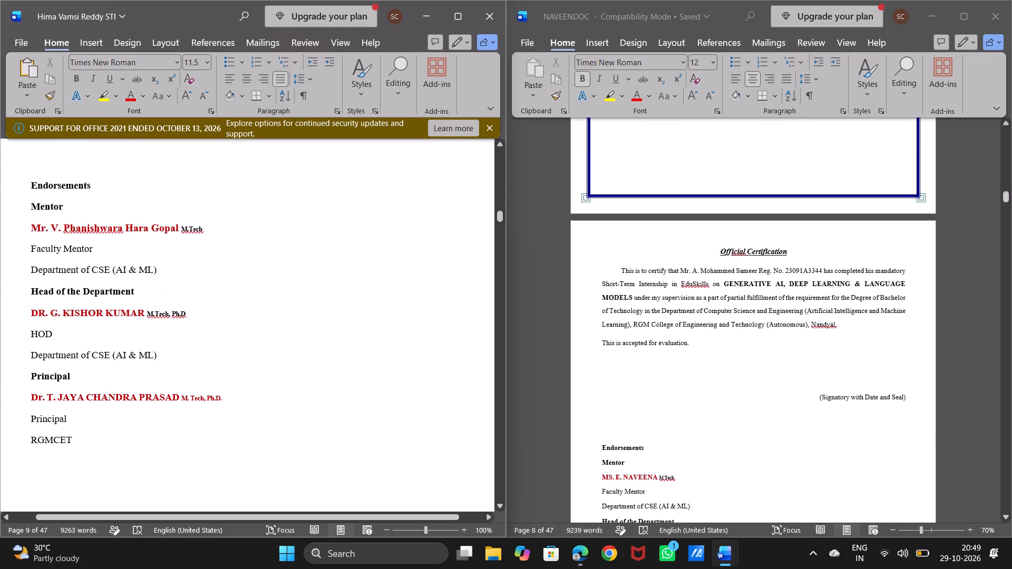
scroll(287, 345, down, 3)
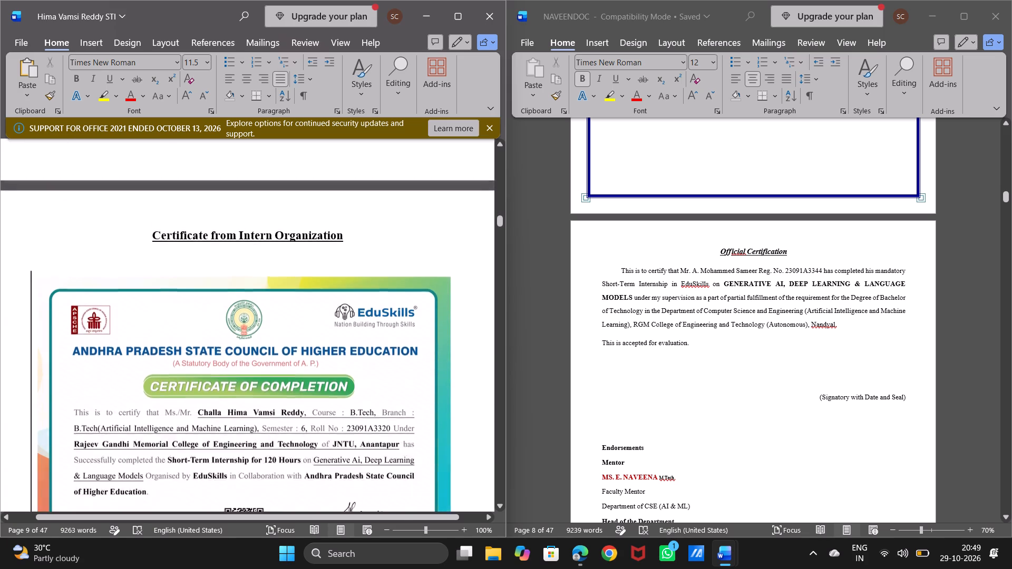
scroll(287, 345, down, 7)
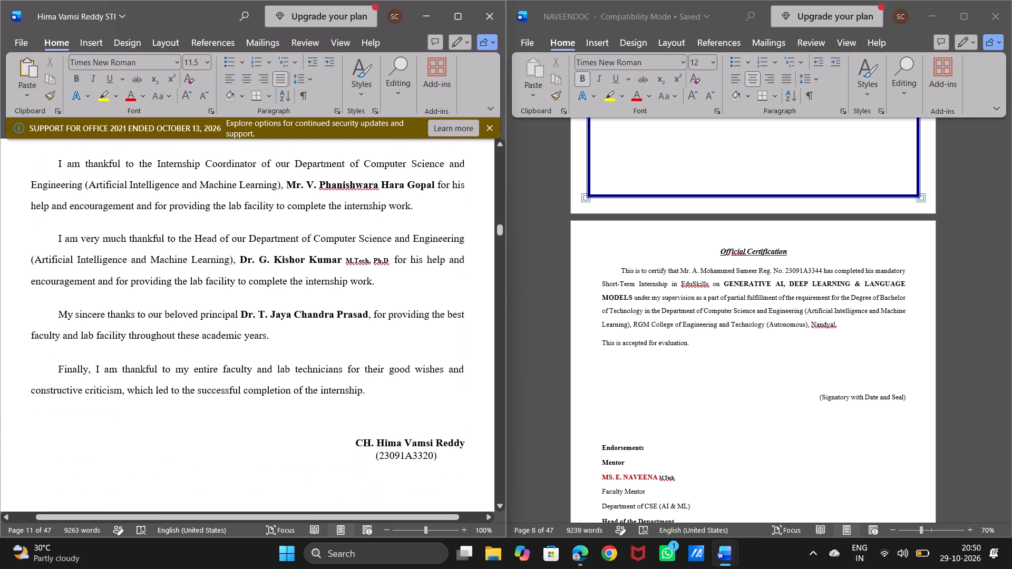
scroll(675, 321, down, 1)
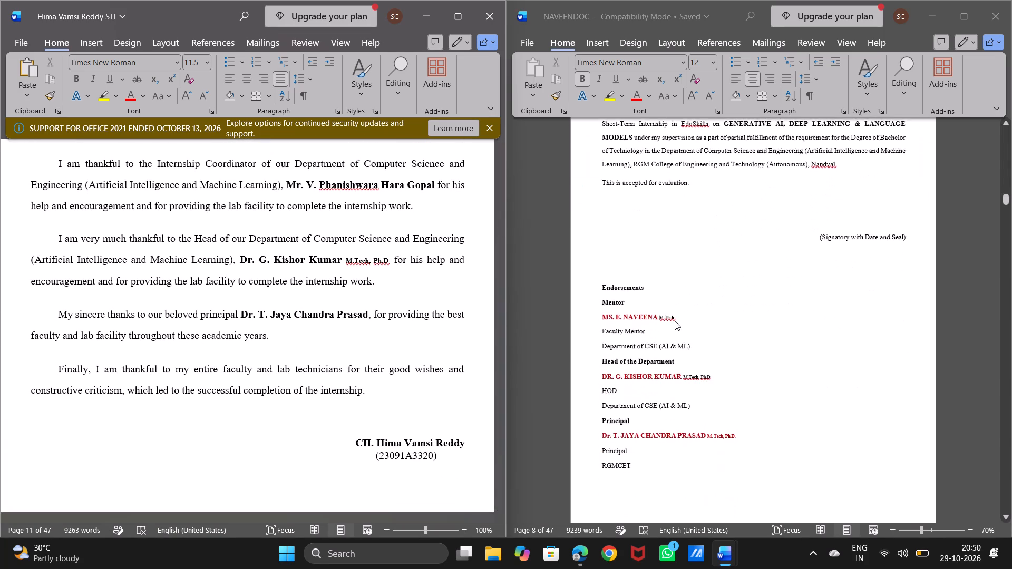
scroll(675, 321, down, 3)
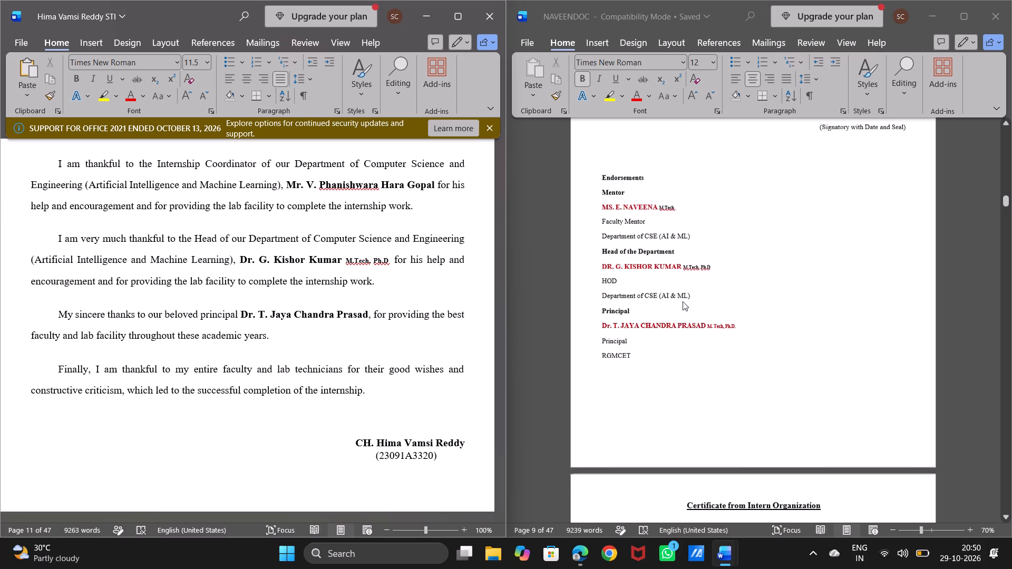
scroll(683, 301, down, 2)
scroll(353, 388, down, 1)
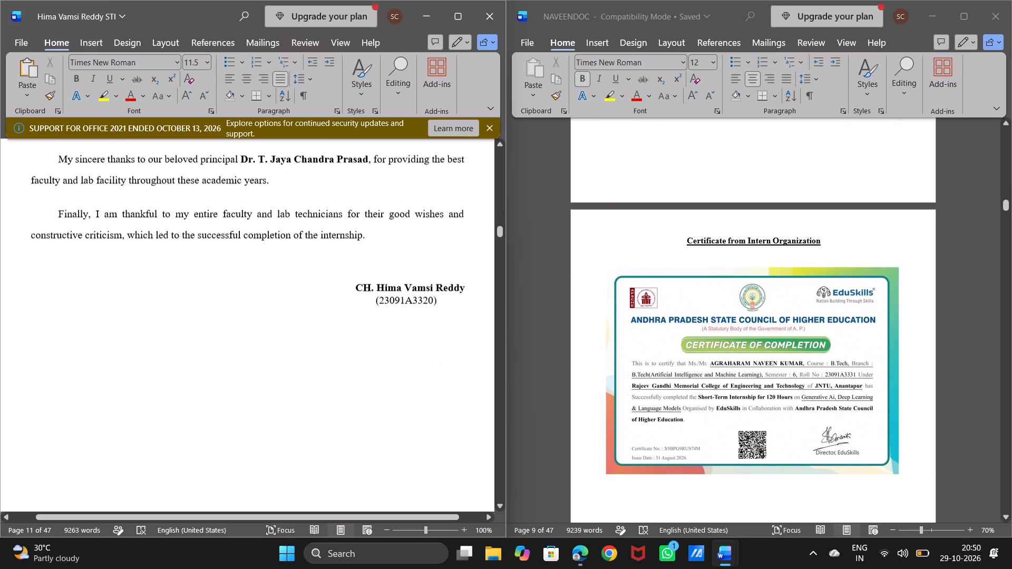
Review the Executive Summary chapter of the program book, including its learning objectives, outcomes and summary of activities.
scroll(353, 388, down, 8)
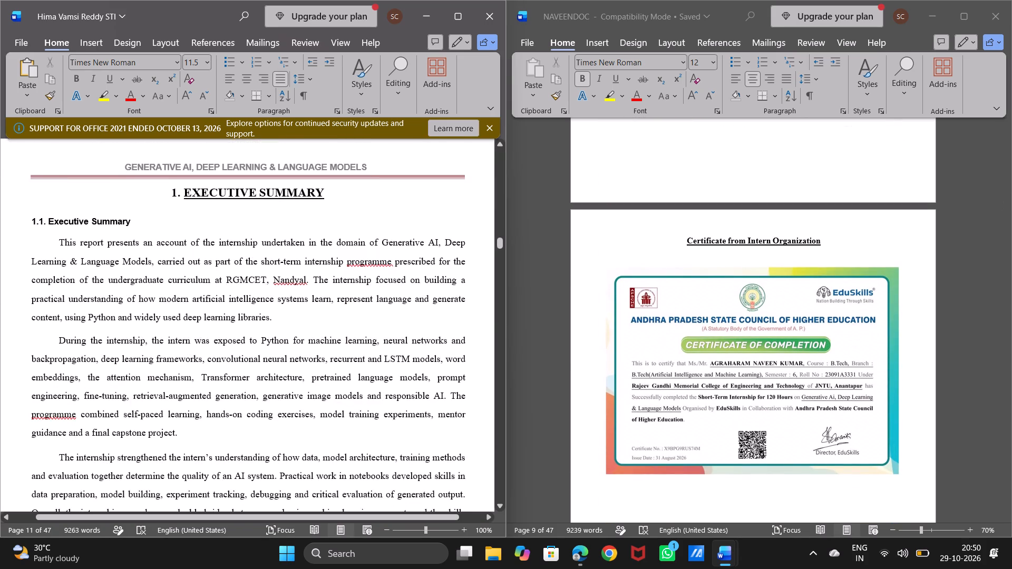
scroll(353, 388, down, 3)
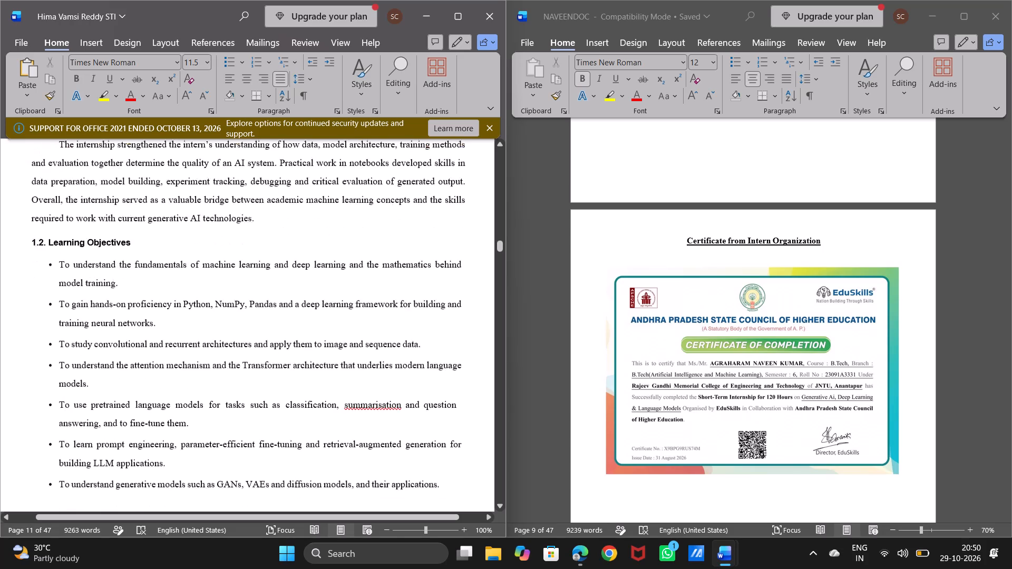
scroll(353, 388, down, 4)
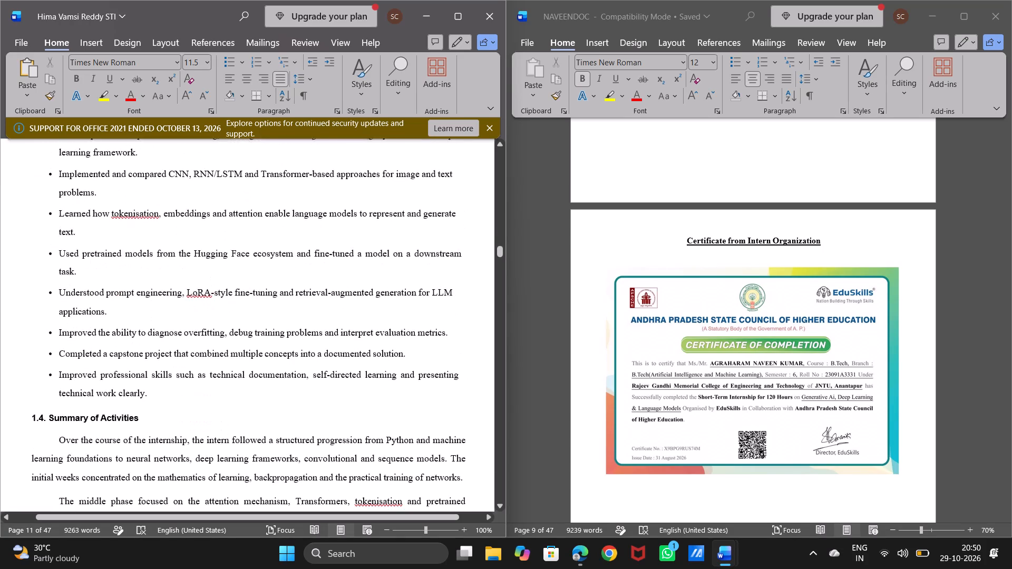
Review the organization overview and internship chapters, from the organization's introduction through the Skills Acquired section.
scroll(353, 388, down, 11)
scroll(353, 388, up, 1)
scroll(353, 388, down, 2)
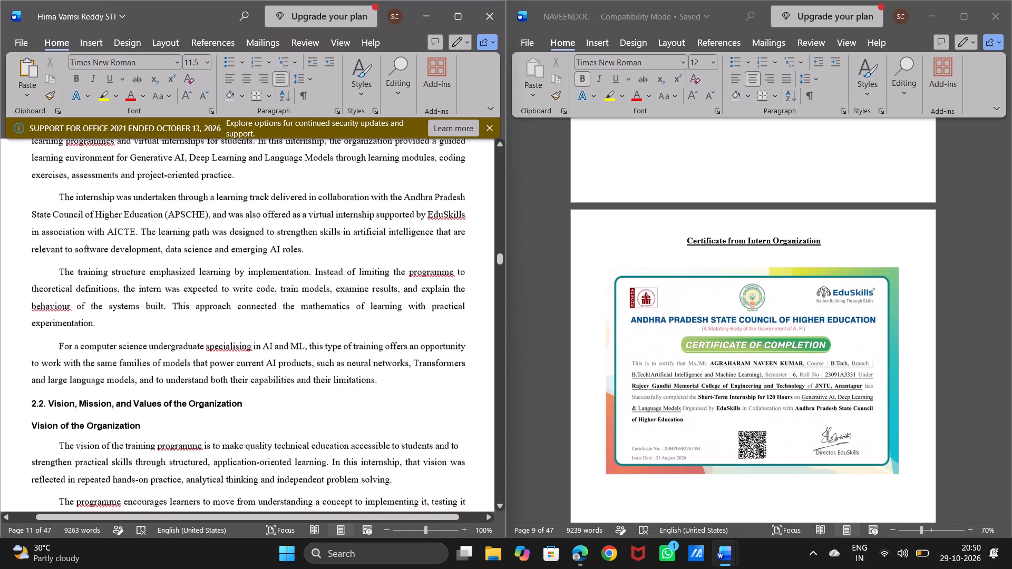
scroll(353, 388, down, 4)
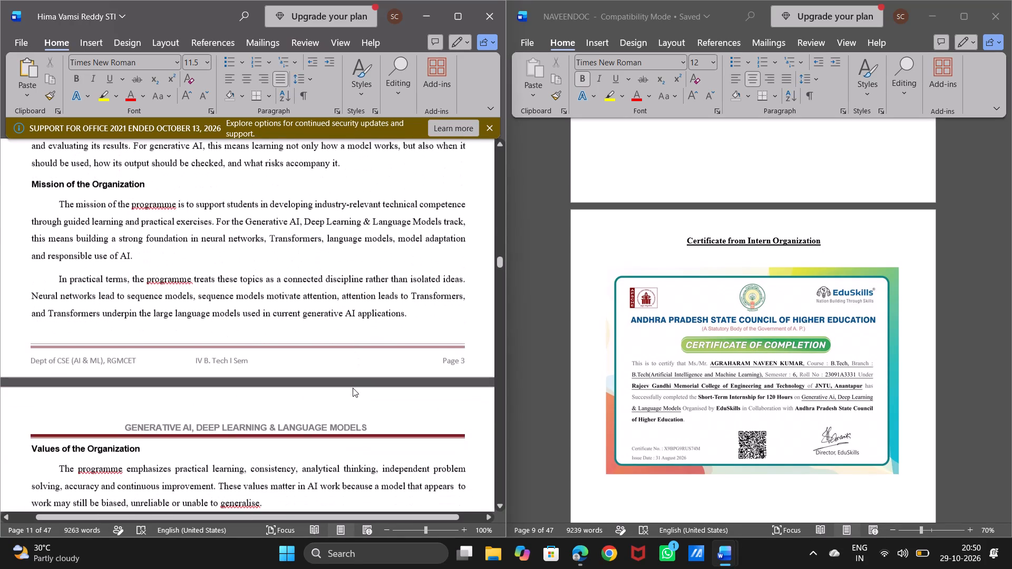
scroll(353, 388, down, 3)
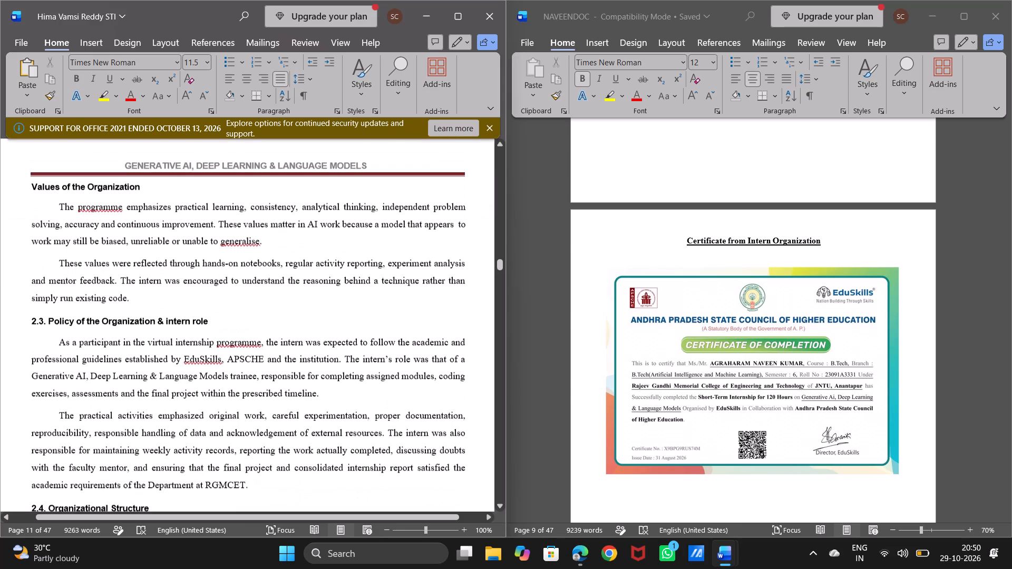
scroll(353, 388, down, 2)
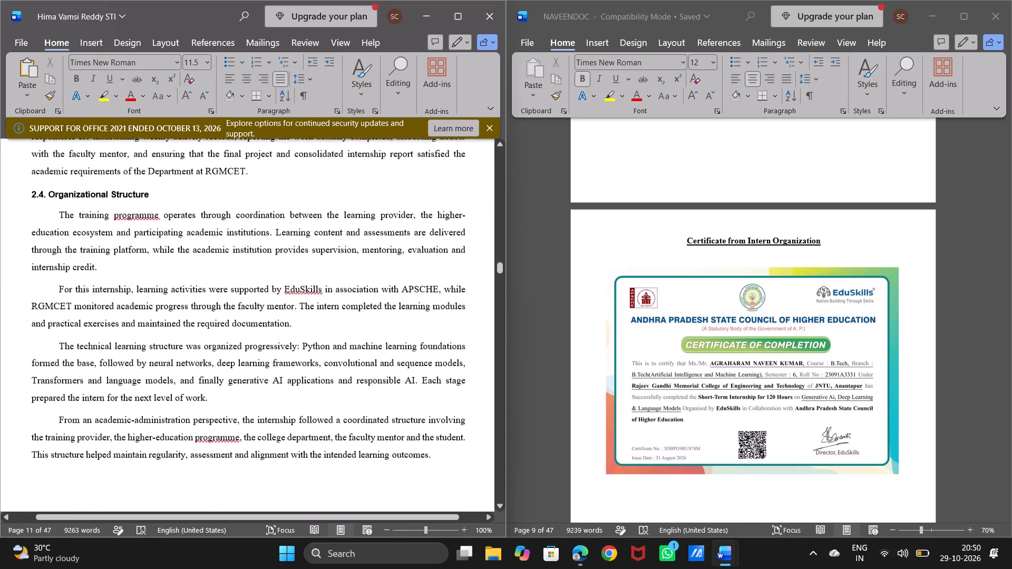
ctrl+scroll(353, 388, down, 2)
scroll(353, 388, down, 1)
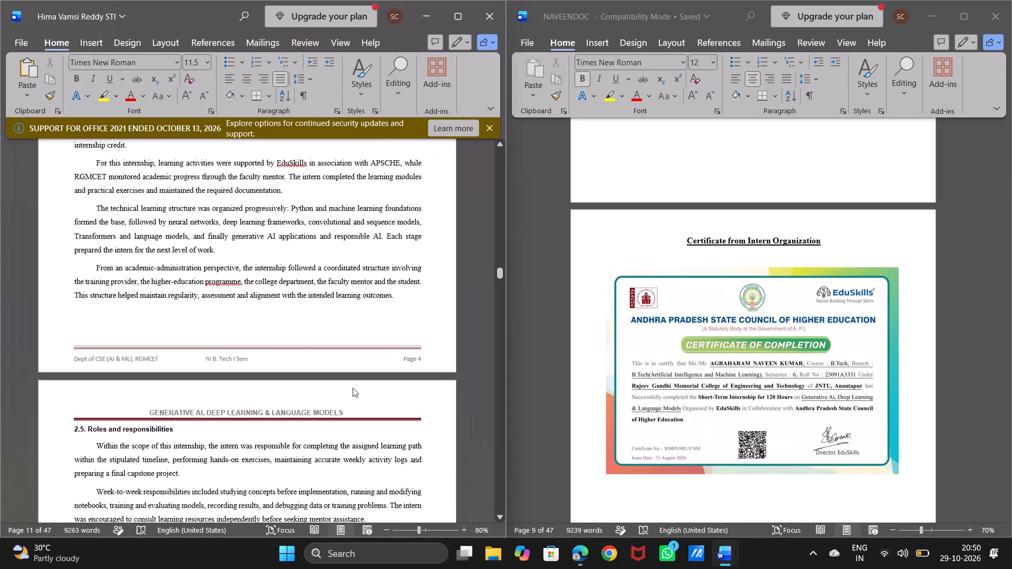
scroll(353, 388, down, 2)
scroll(745, 377, down, 1)
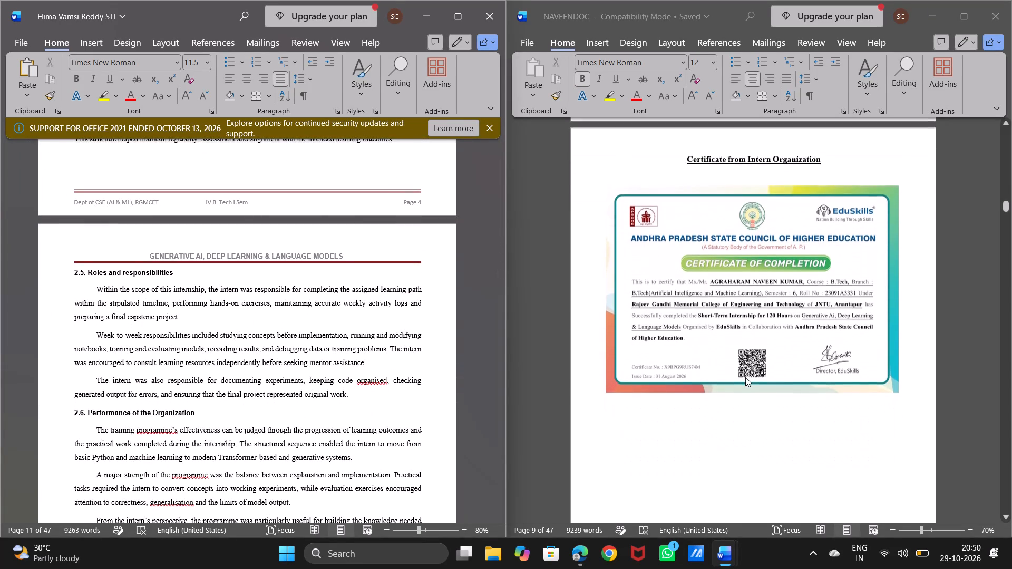
scroll(745, 377, down, 1)
scroll(745, 377, up, 3)
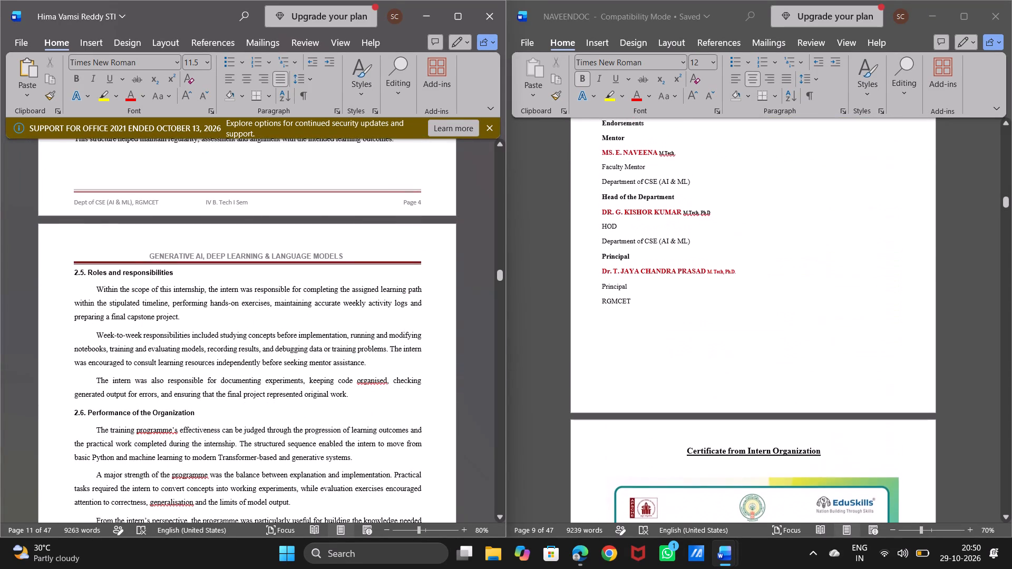
scroll(352, 369, down, 9)
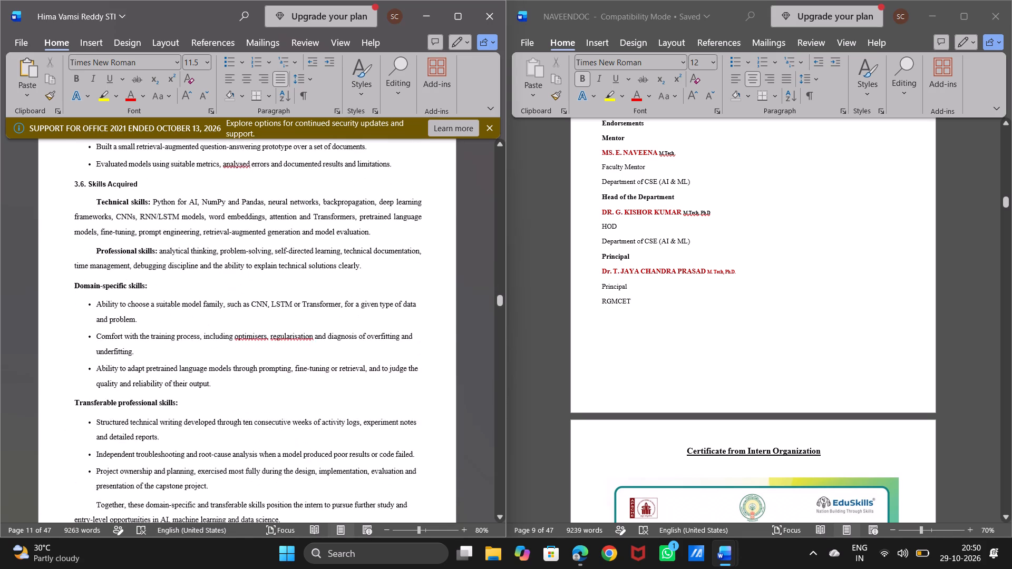
Review the activity logs and weekly reports for the first and second weeks, including their dates and figures.
scroll(352, 369, down, 4)
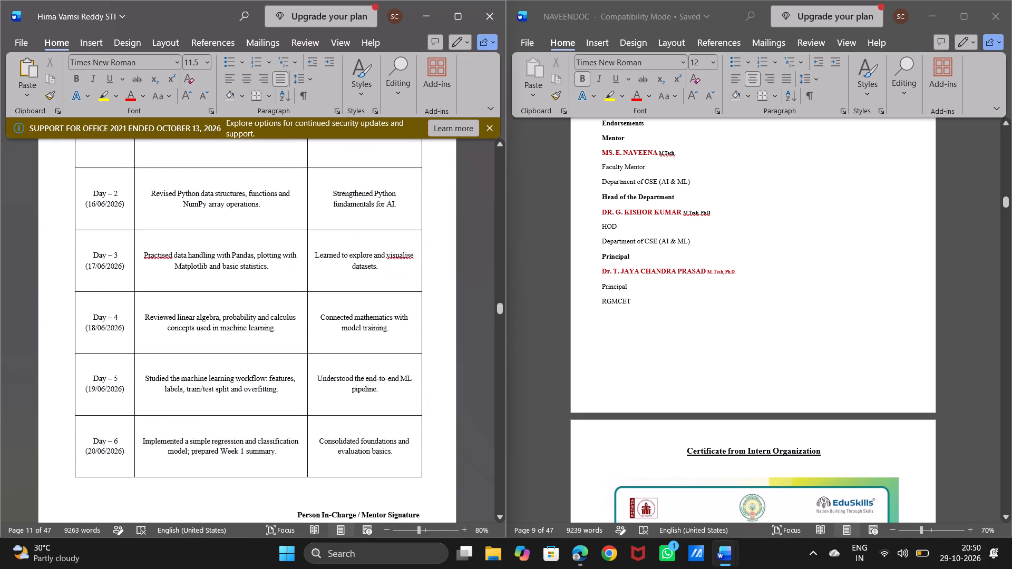
scroll(352, 369, down, 3)
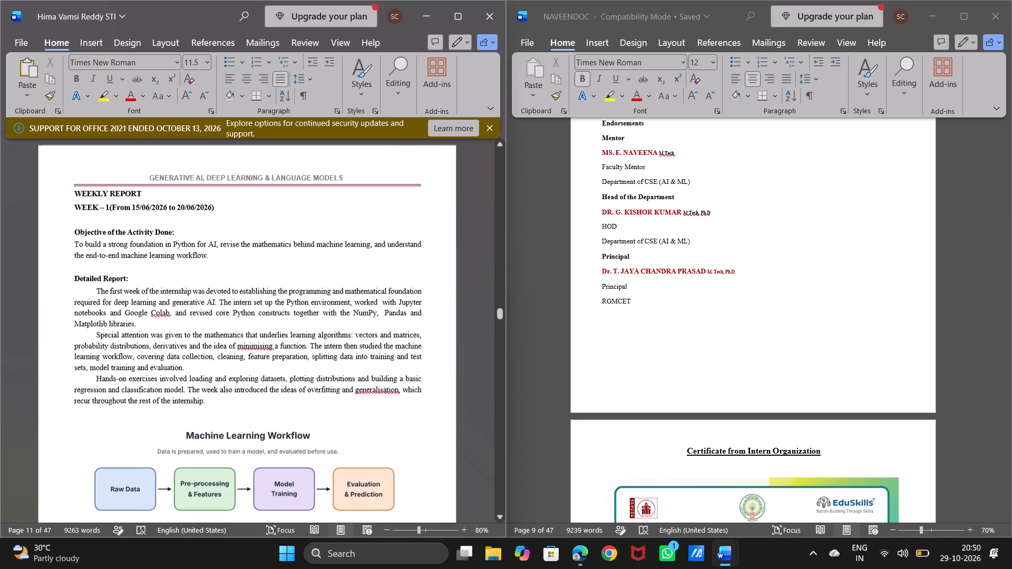
scroll(352, 369, down, 2)
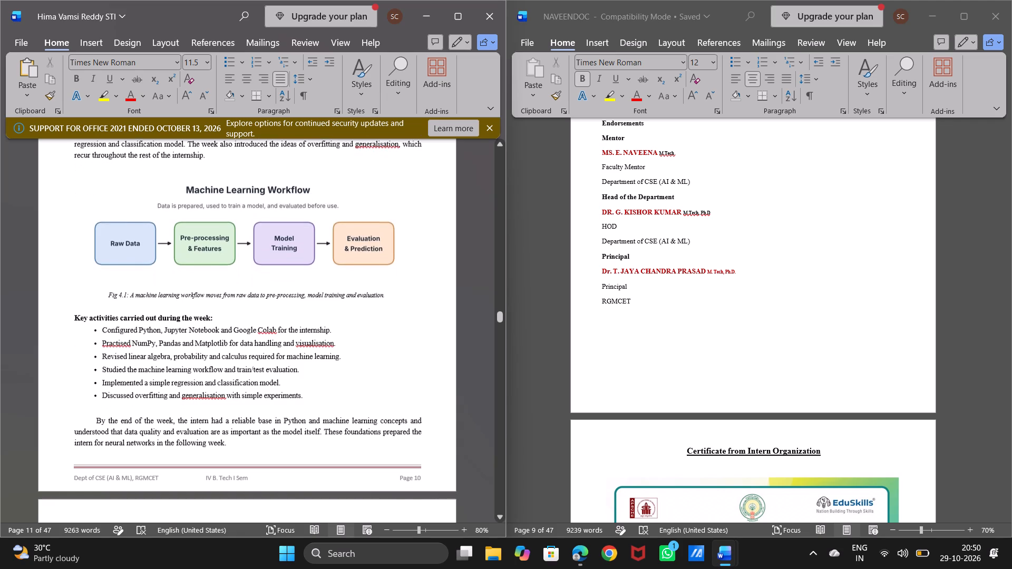
scroll(352, 369, down, 2)
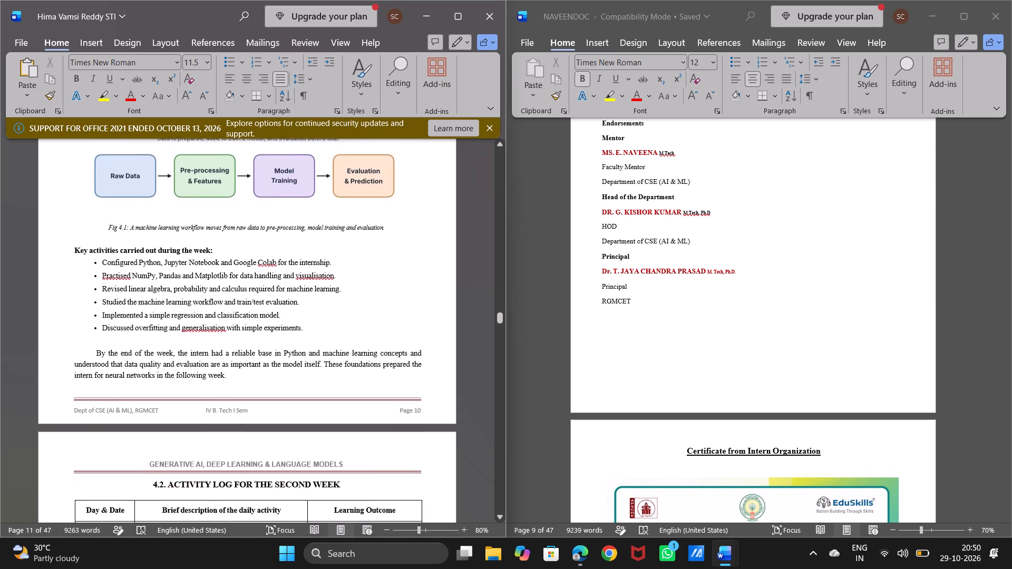
scroll(352, 369, down, 3)
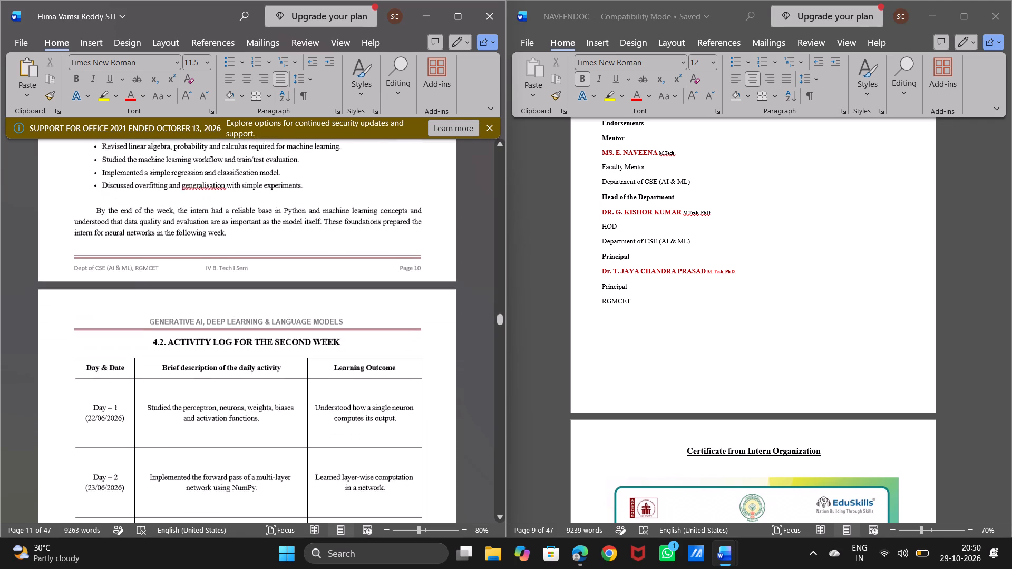
scroll(352, 369, down, 3)
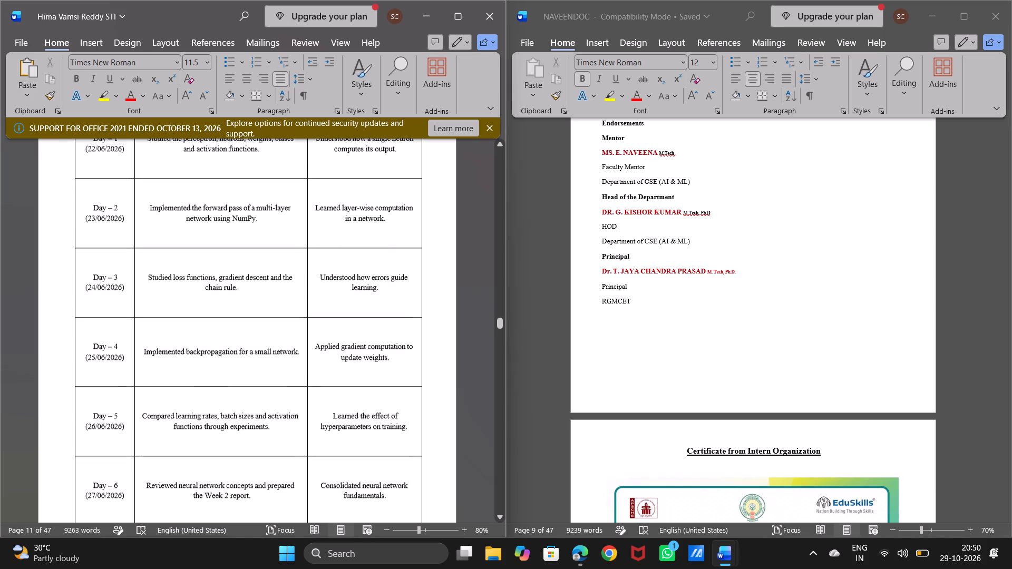
scroll(352, 369, down, 4)
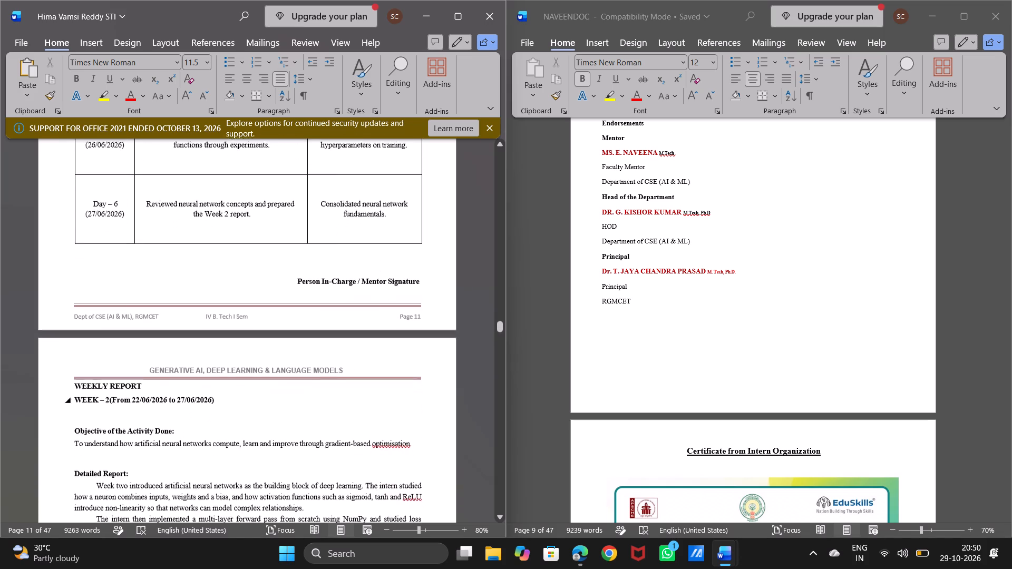
scroll(352, 369, down, 4)
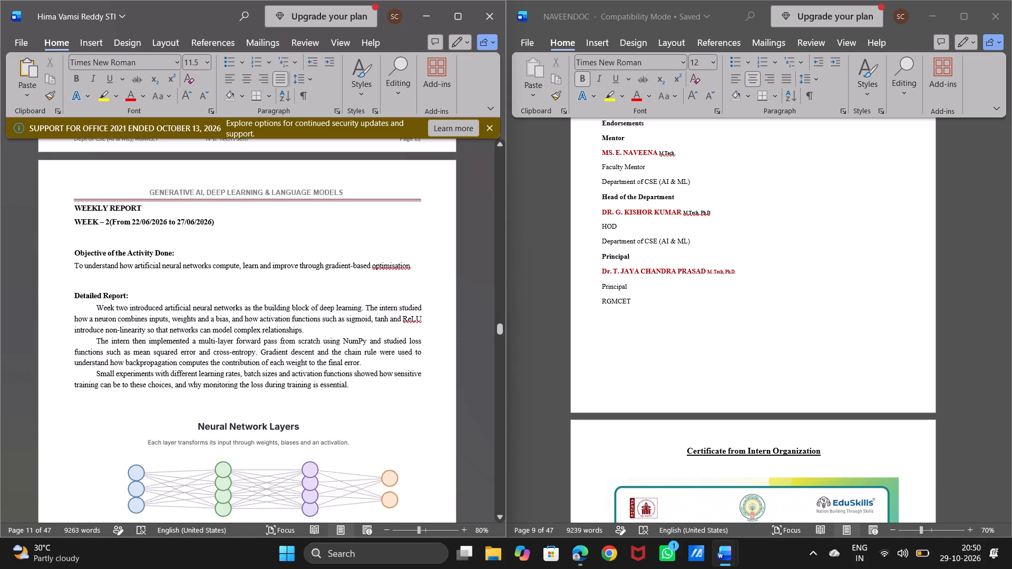
scroll(352, 369, down, 3)
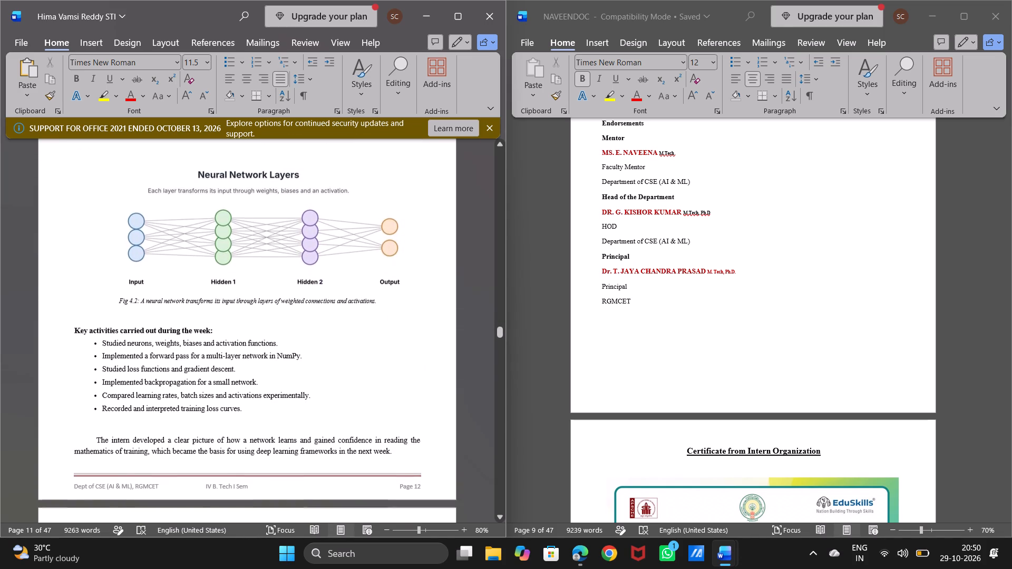
Review the activity logs and weekly reports for the third and fourth weeks, including their dates, figures and key activities.
scroll(352, 369, down, 3)
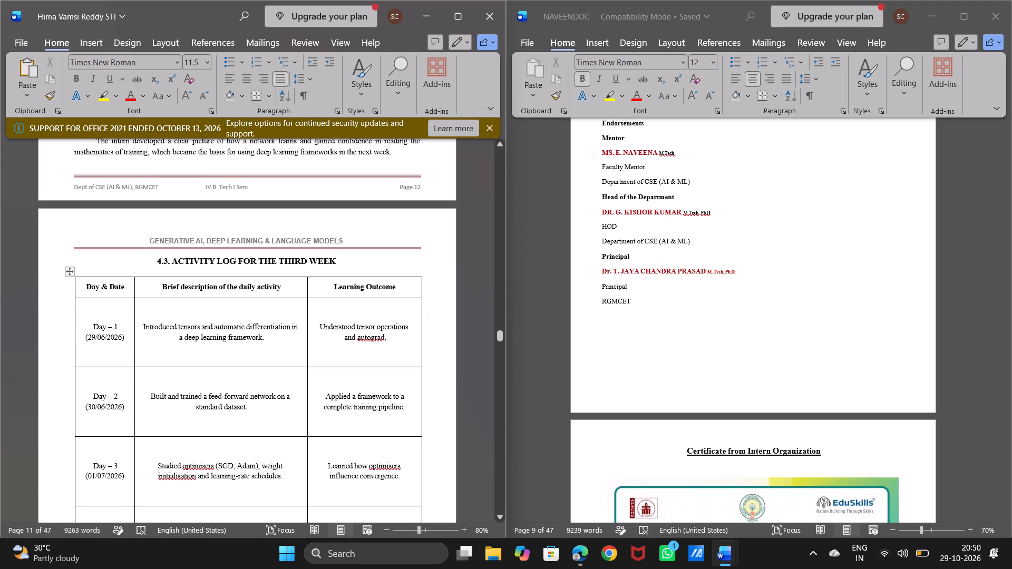
click(352, 369)
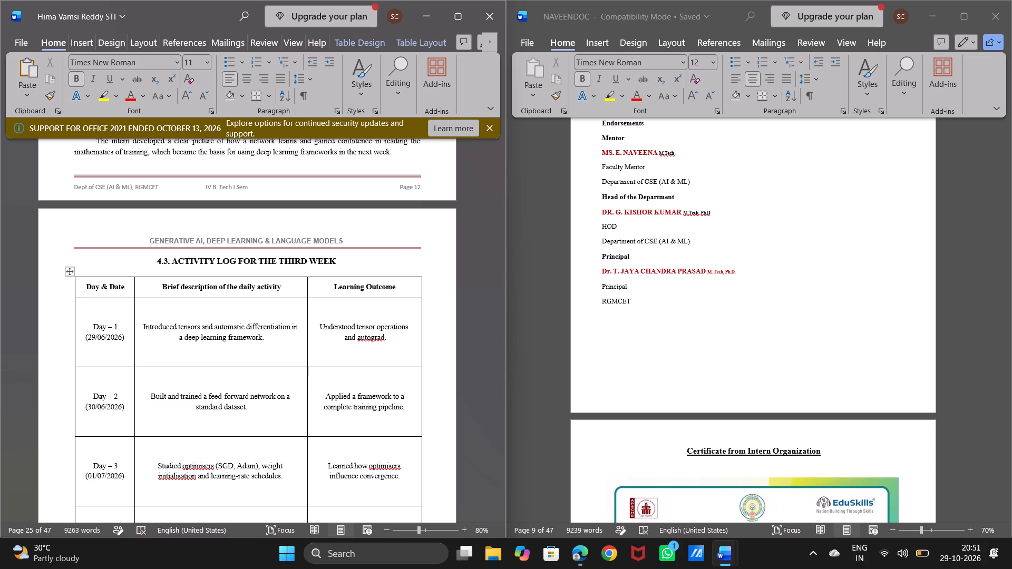
scroll(352, 369, down, 2)
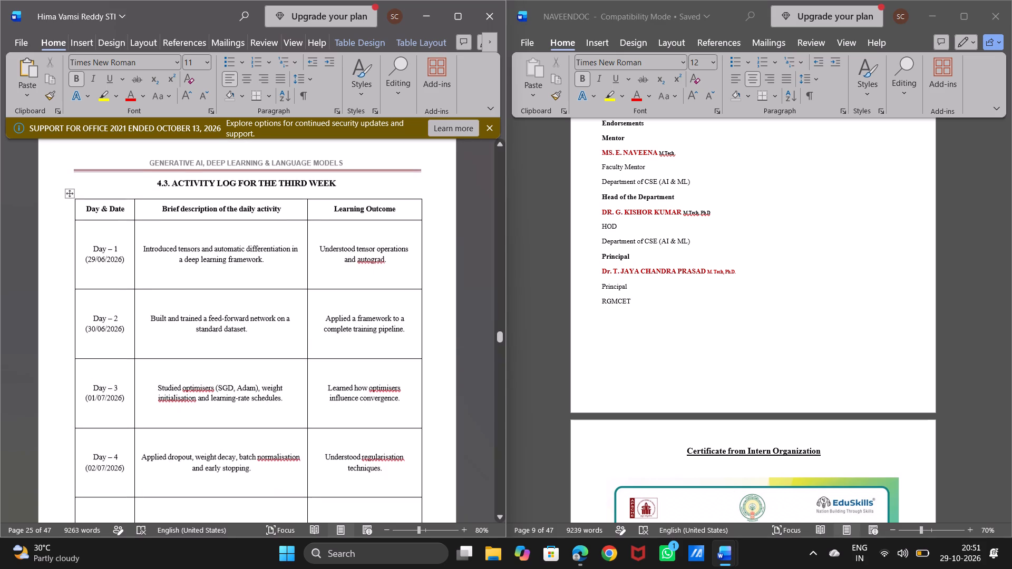
scroll(352, 369, down, 3)
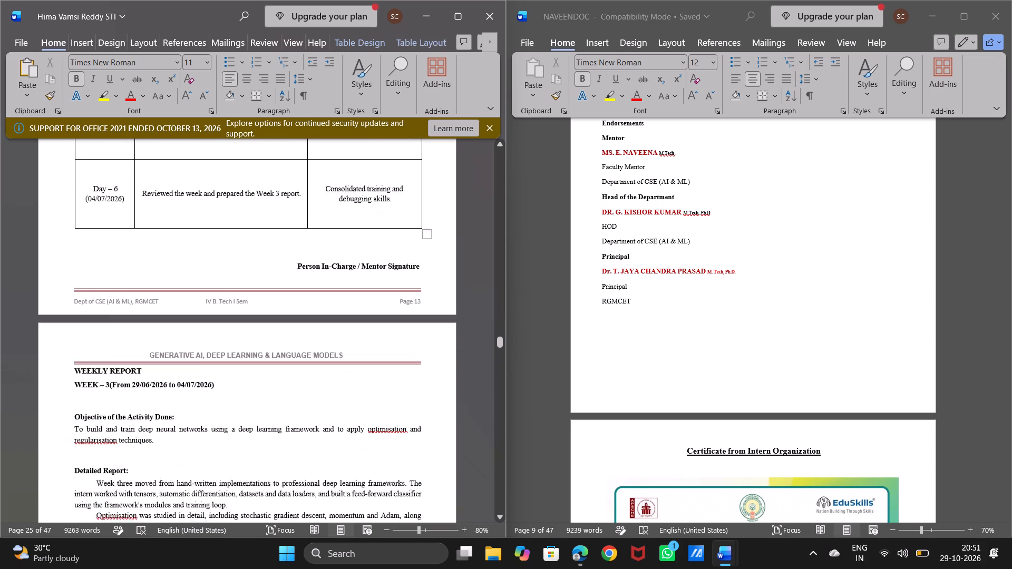
scroll(352, 369, down, 7)
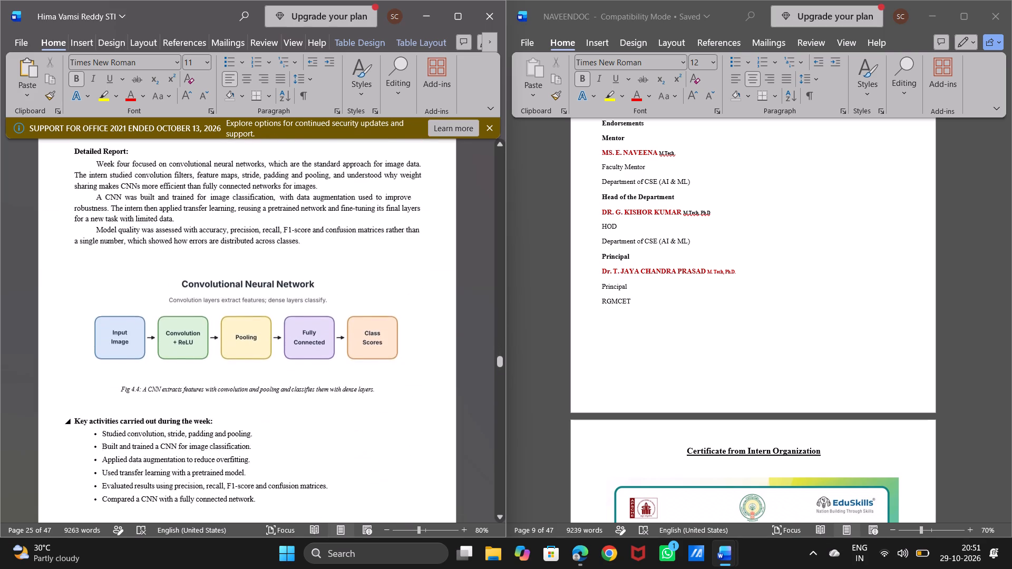
scroll(352, 369, down, 2)
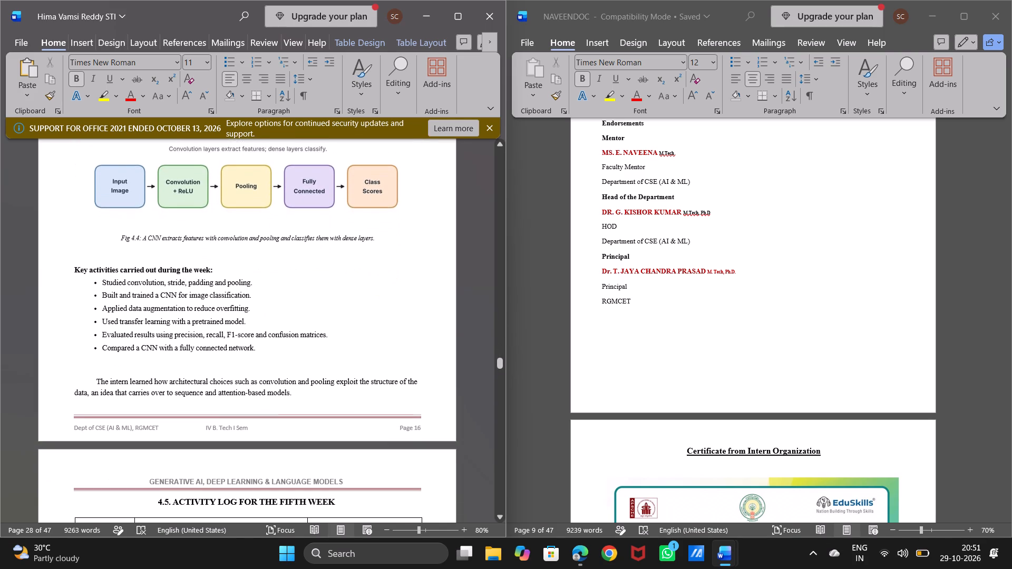
Review the activity log table for the fifth week, checking the dates, daily descriptions and learning outcomes for all six days.
scroll(352, 369, down, 1)
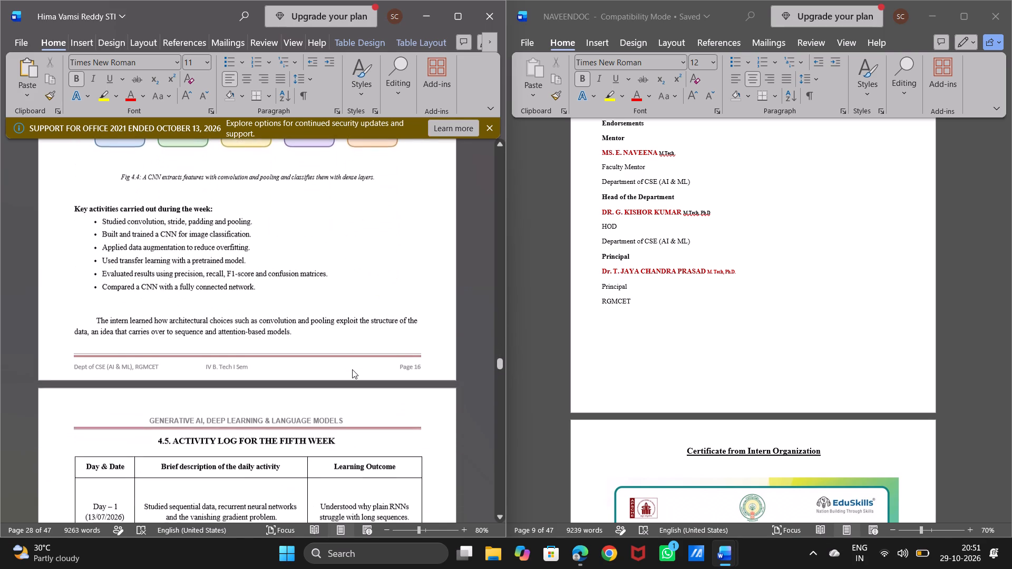
scroll(352, 369, down, 1)
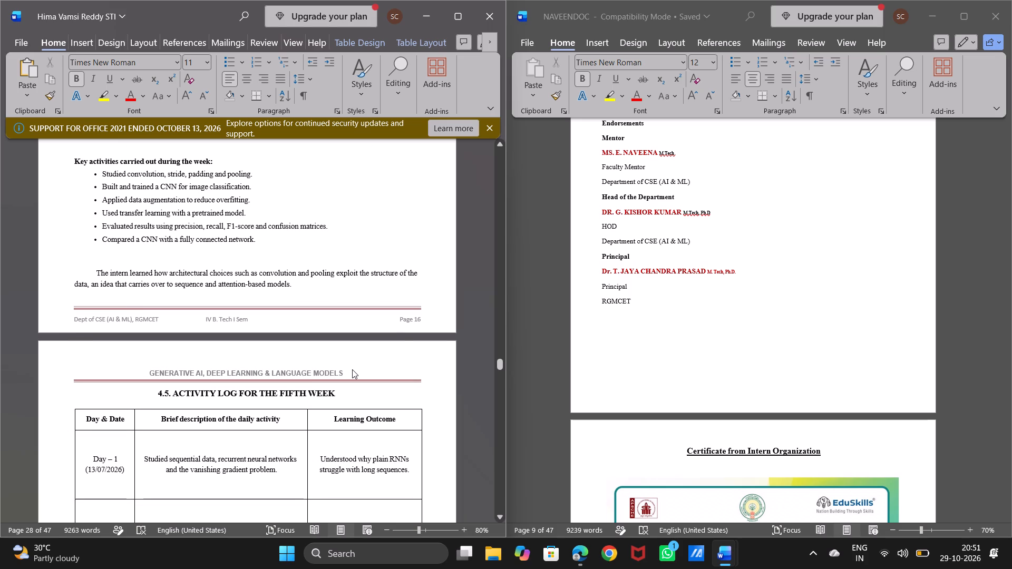
scroll(352, 369, down, 1)
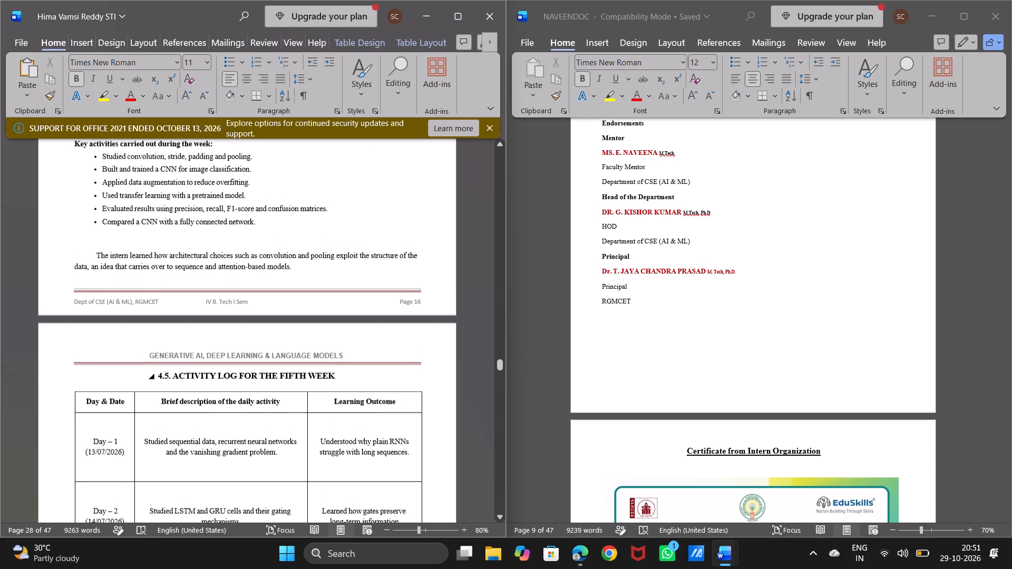
scroll(352, 369, down, 1)
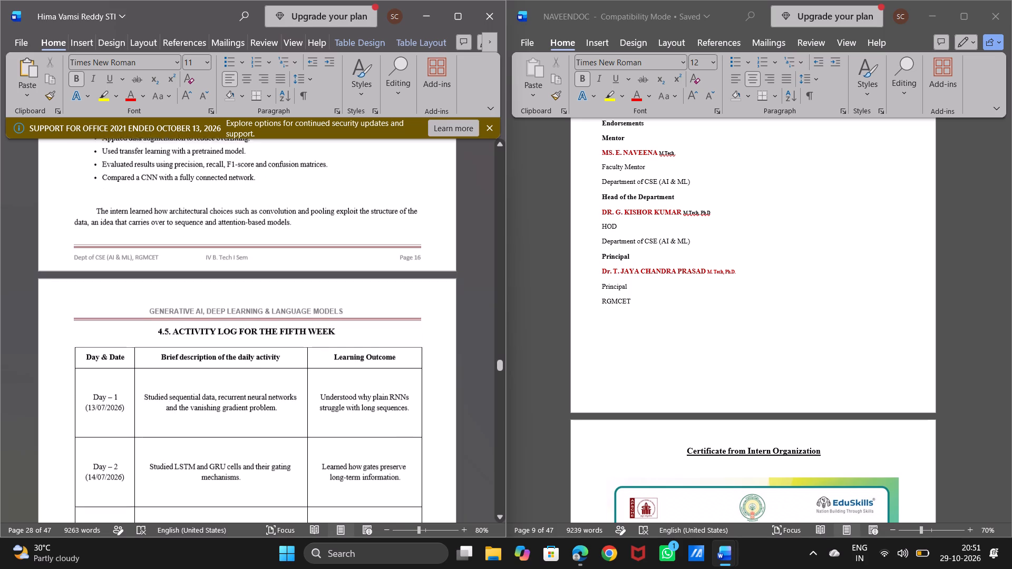
scroll(352, 369, down, 2)
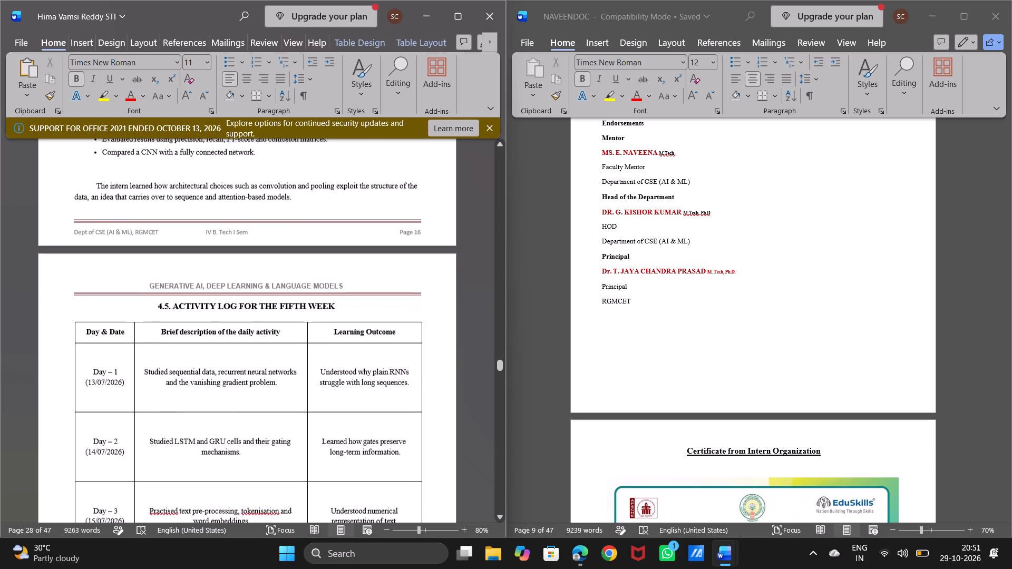
scroll(352, 369, down, 2)
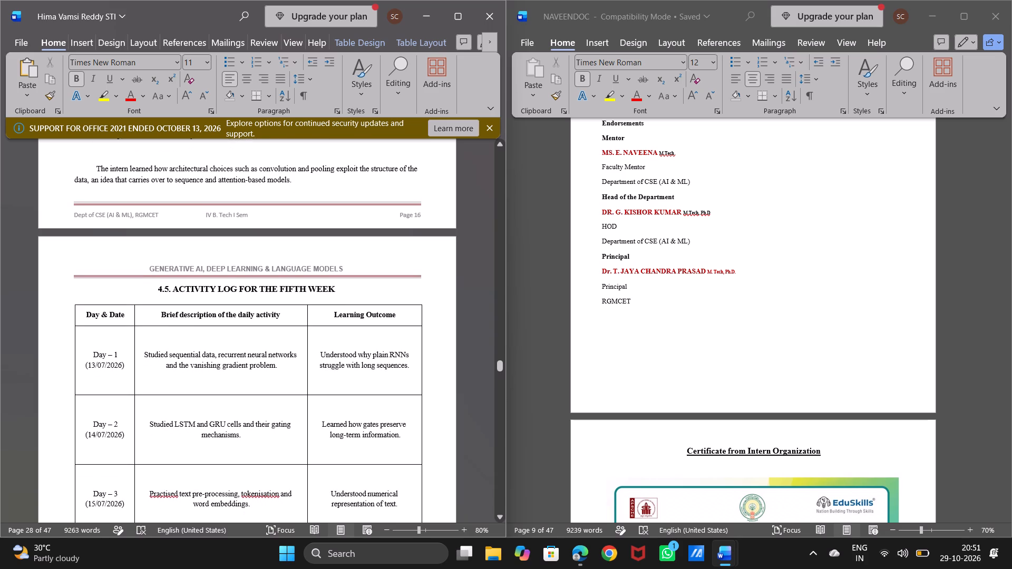
scroll(352, 369, down, 2)
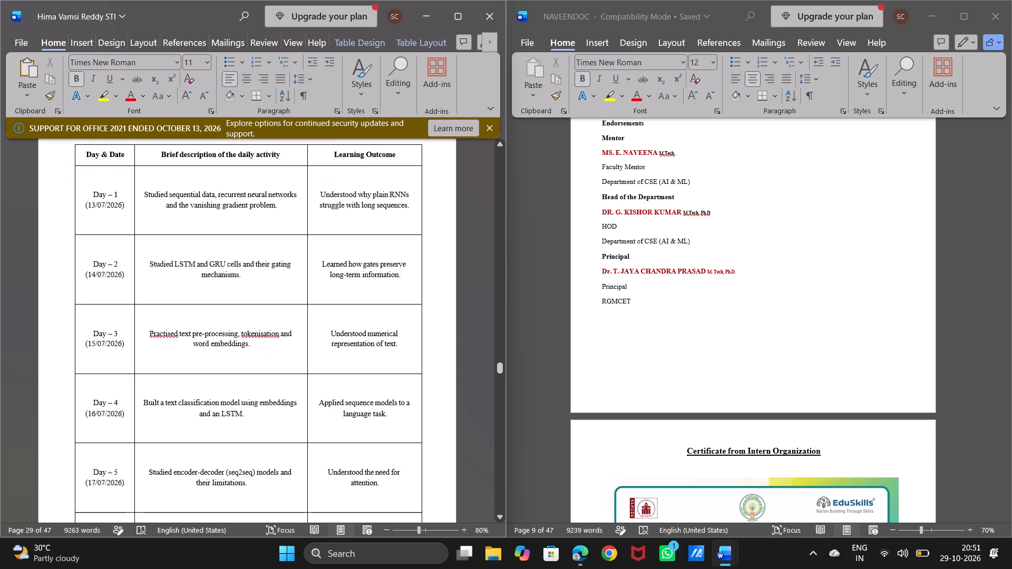
scroll(352, 369, down, 2)
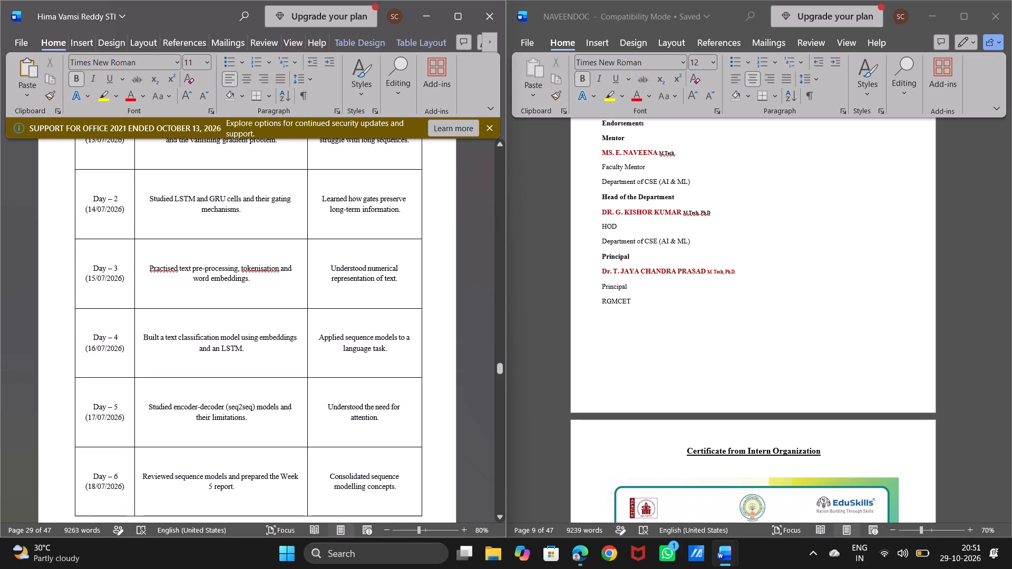
scroll(352, 369, down, 2)
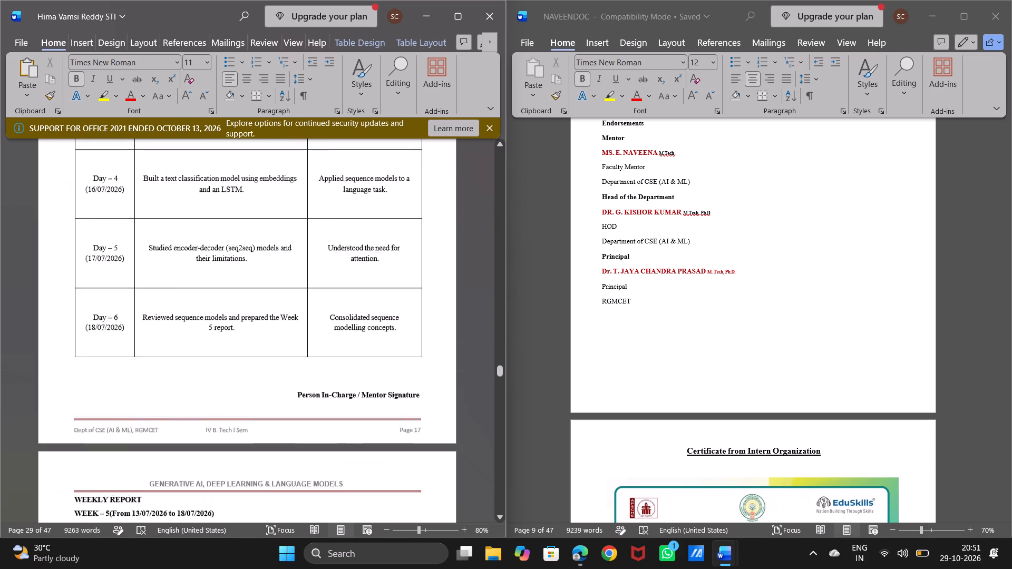
Review the Week 5 report, including its objective, detailed report alignment, LSTM figure and key activities.
scroll(352, 369, down, 3)
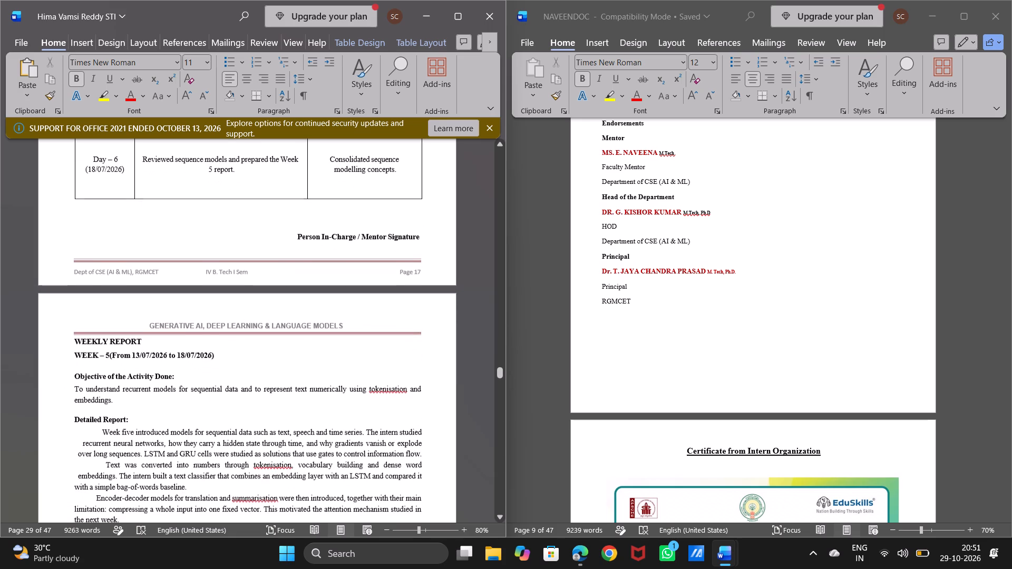
scroll(352, 369, down, 3)
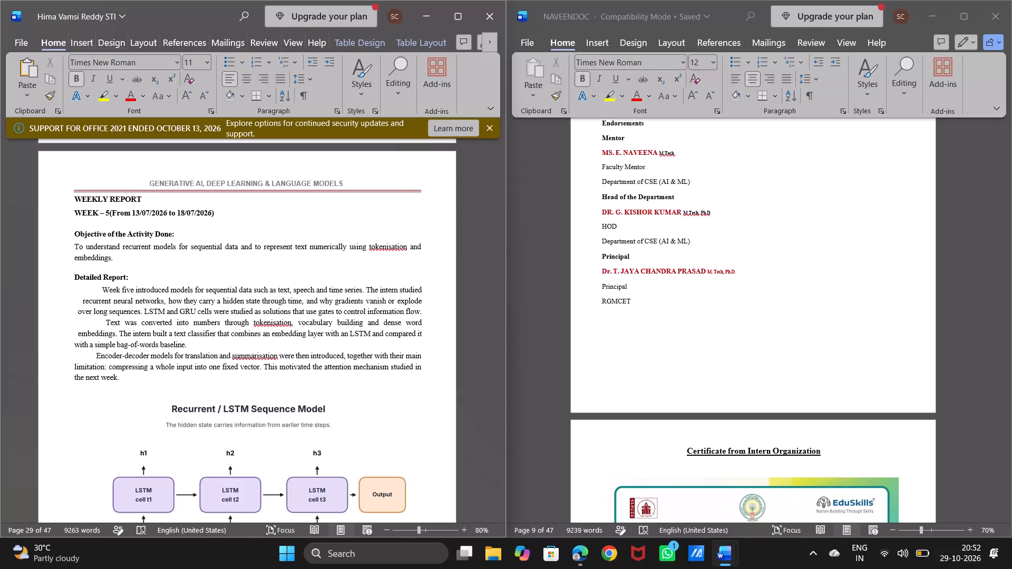
scroll(352, 369, down, 3)
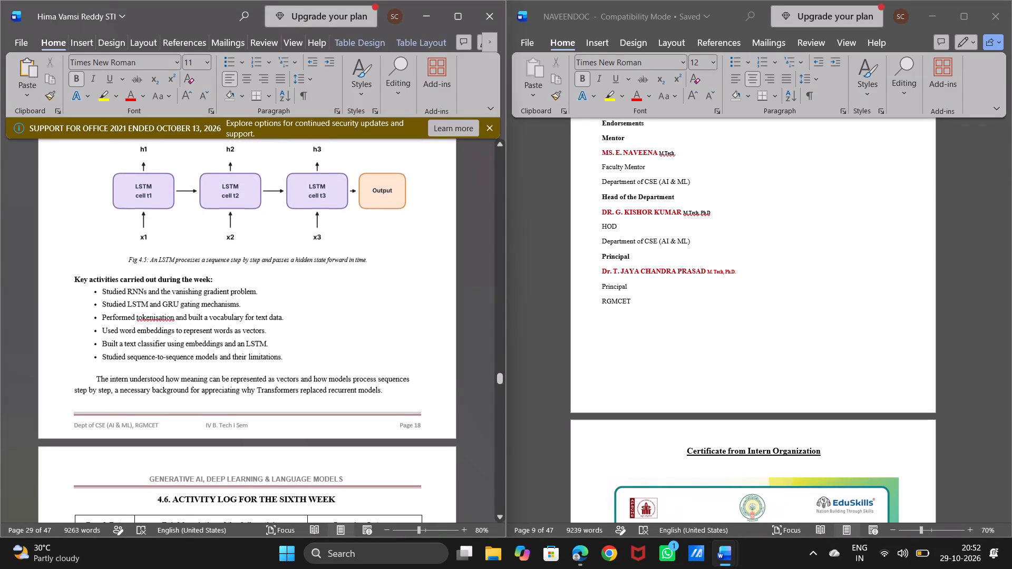
Review the activity logs and weekly reports for the sixth and seventh weeks, including their tables, figures and key activities.
scroll(352, 369, down, 1)
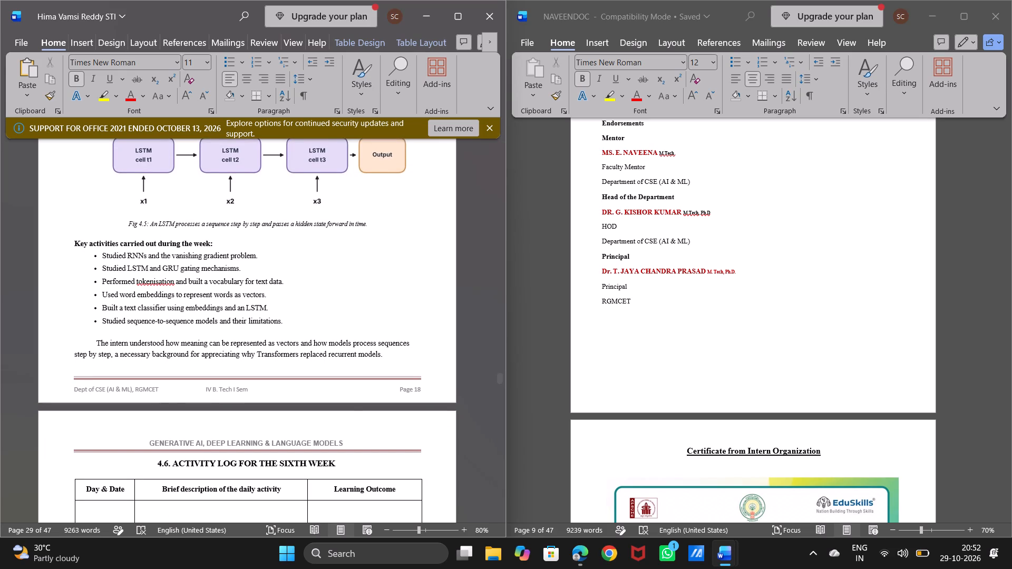
scroll(352, 369, down, 1)
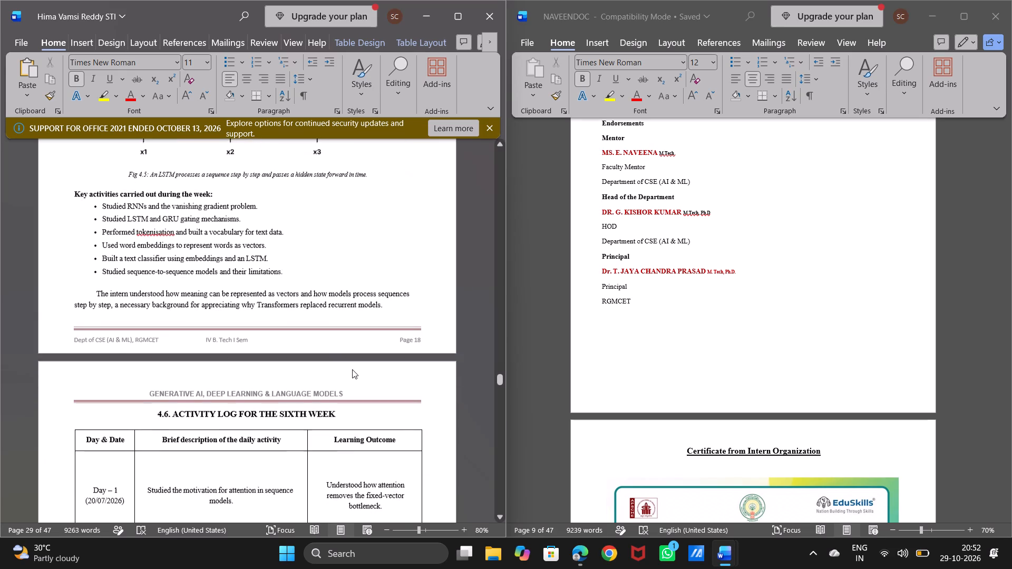
scroll(352, 369, down, 4)
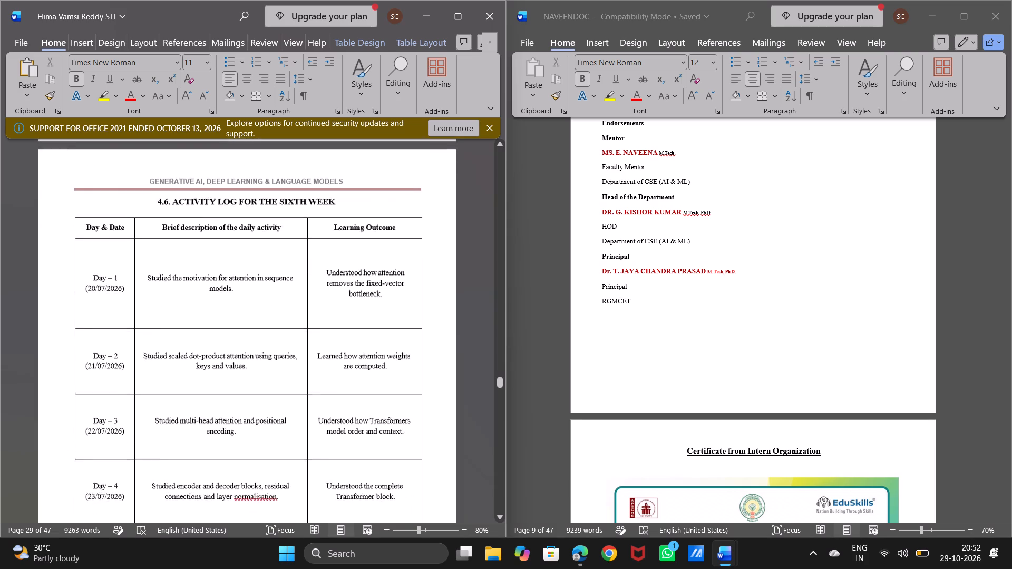
scroll(352, 369, down, 4)
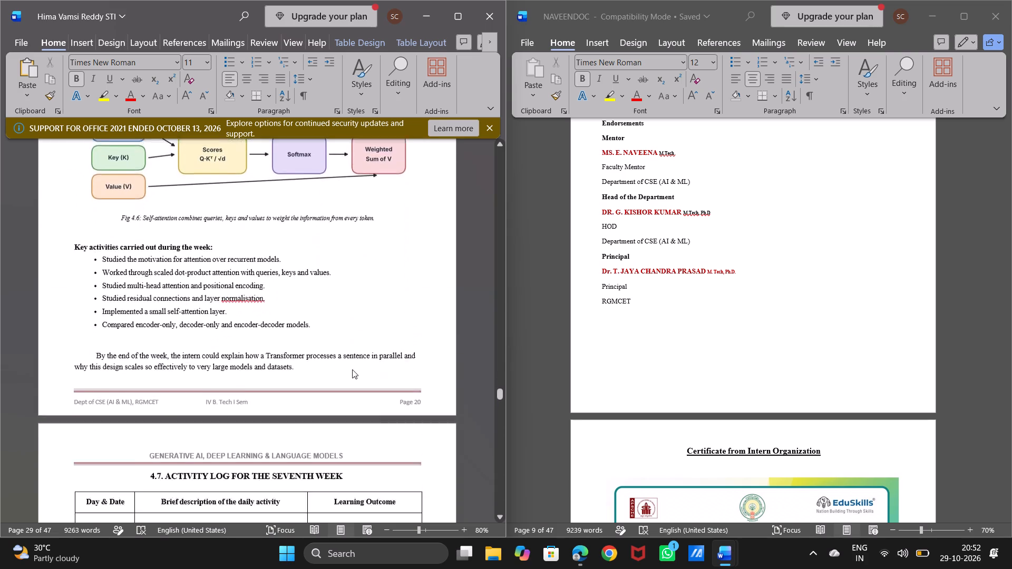
scroll(352, 369, down, 4)
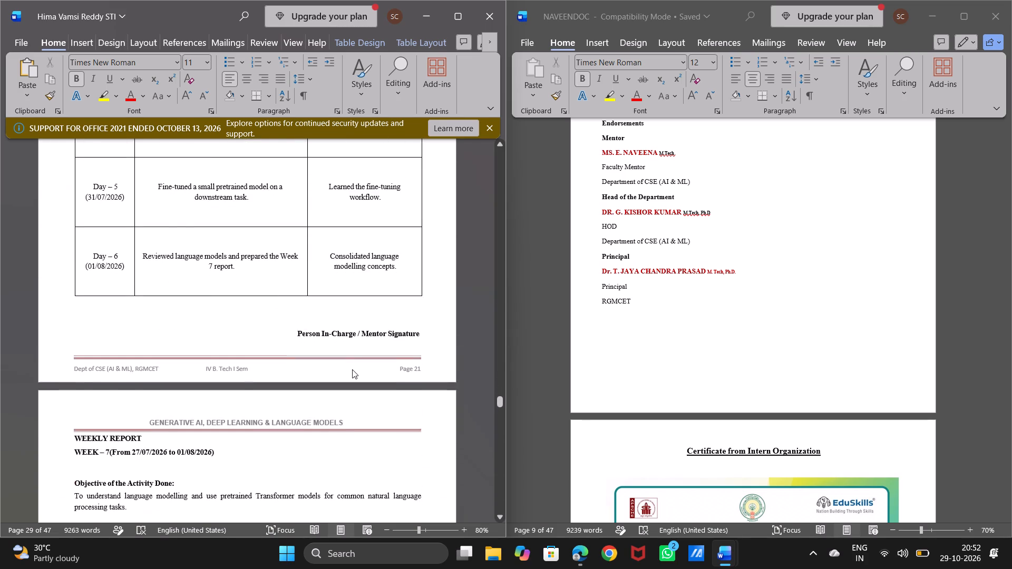
scroll(352, 369, down, 6)
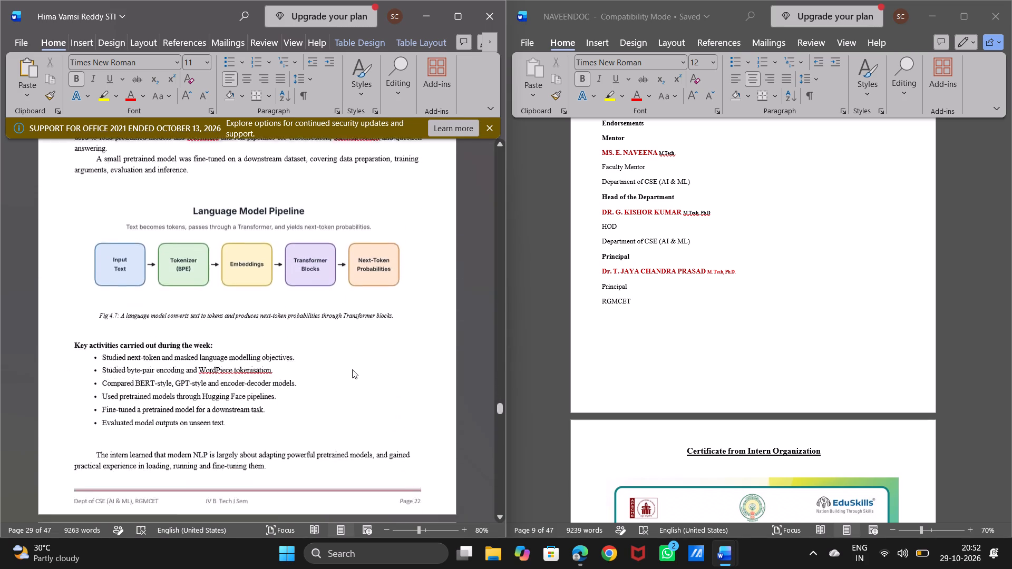
Review the program book's eighth and ninth week pages, including the Week 9 report and its Retrieval-Augmented Generation figure.
scroll(352, 369, down, 5)
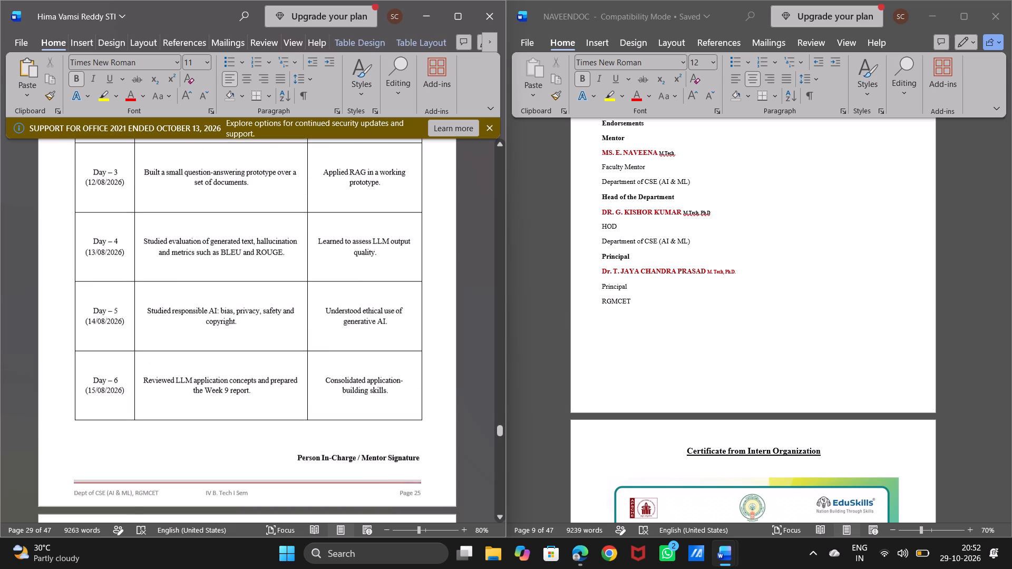
scroll(352, 369, down, 4)
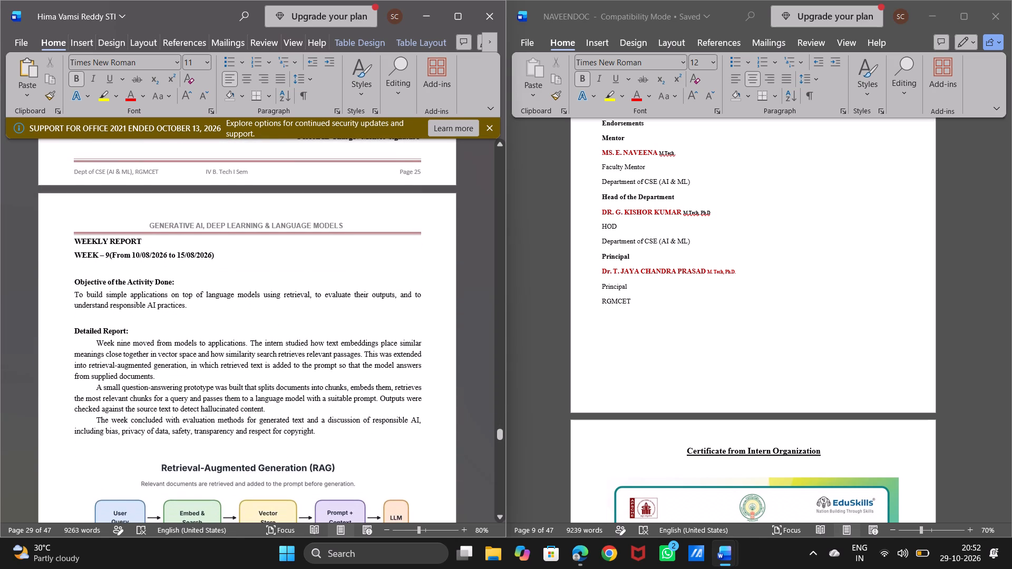
scroll(352, 369, down, 3)
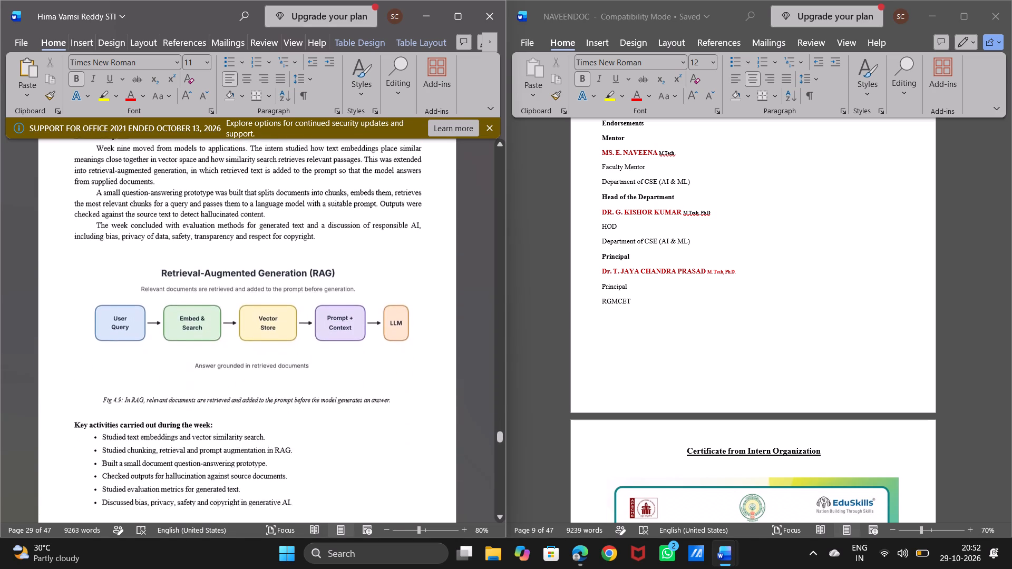
scroll(352, 369, down, 3)
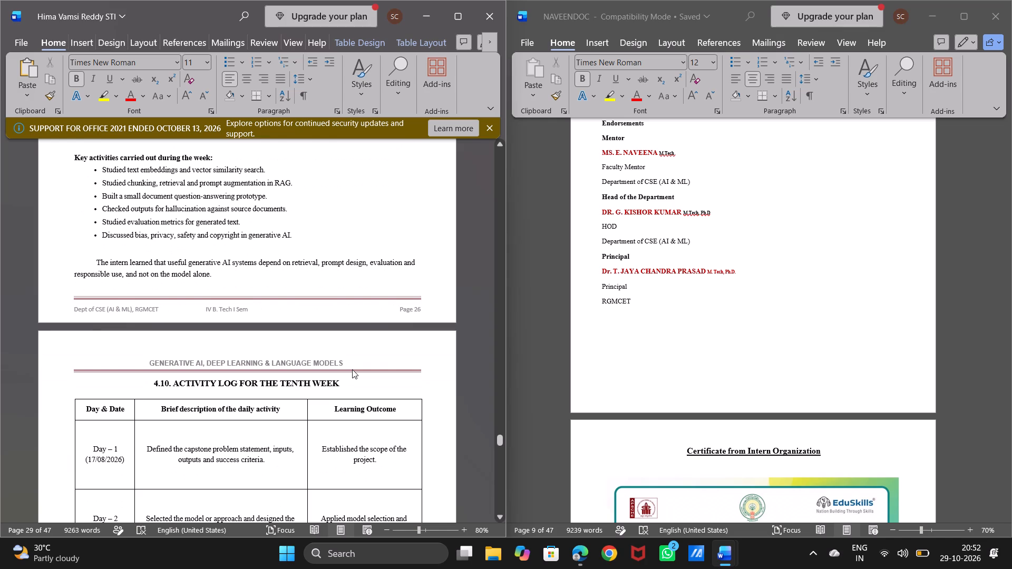
Review the activity log and weekly report for the tenth week, including the capstone workflow figure and key activities.
scroll(359, 346, down, 1)
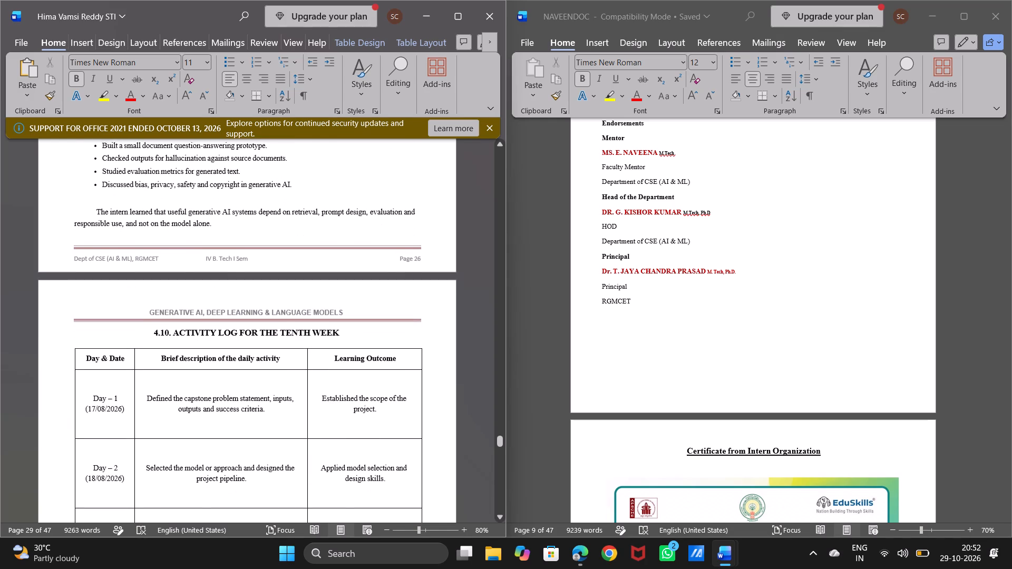
scroll(359, 346, down, 2)
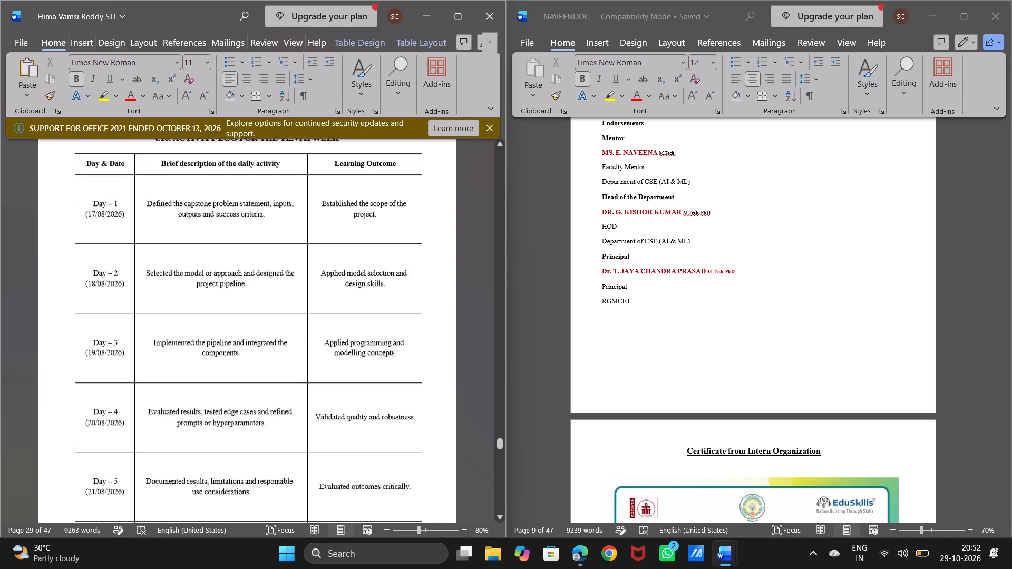
scroll(359, 346, down, 3)
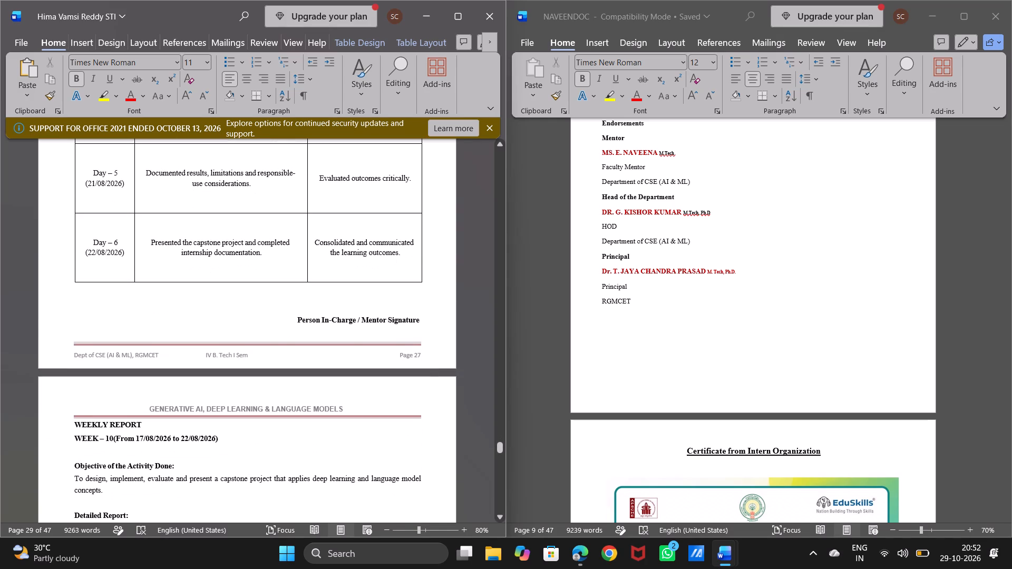
scroll(359, 346, down, 2)
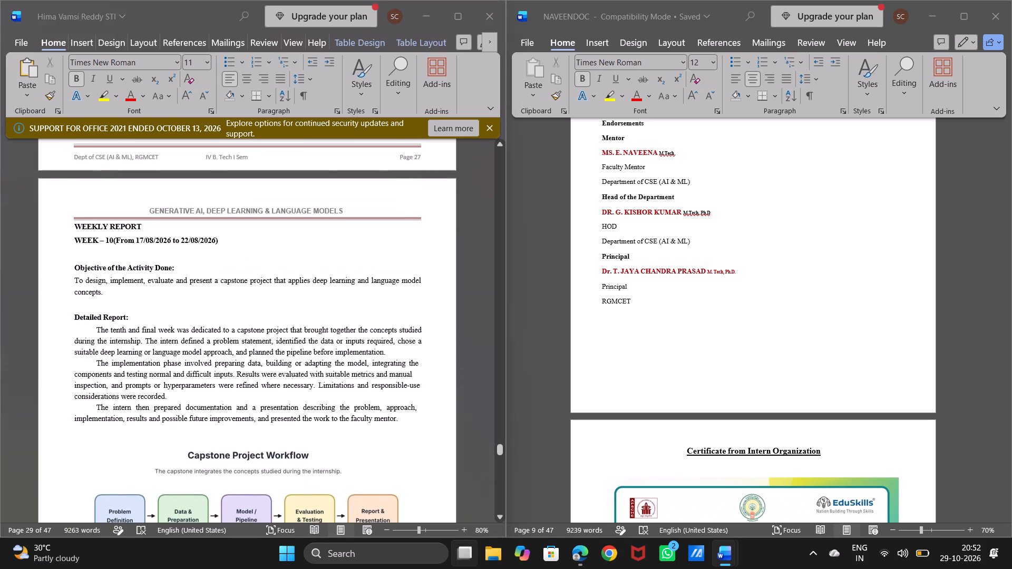
scroll(359, 346, down, 1)
click(626, 130)
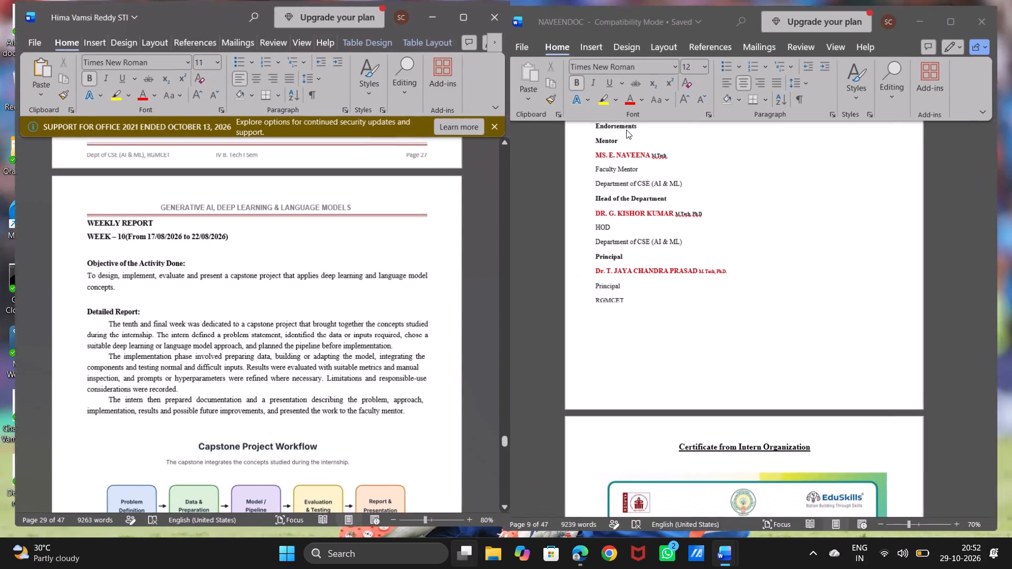
scroll(450, 267, down, 3)
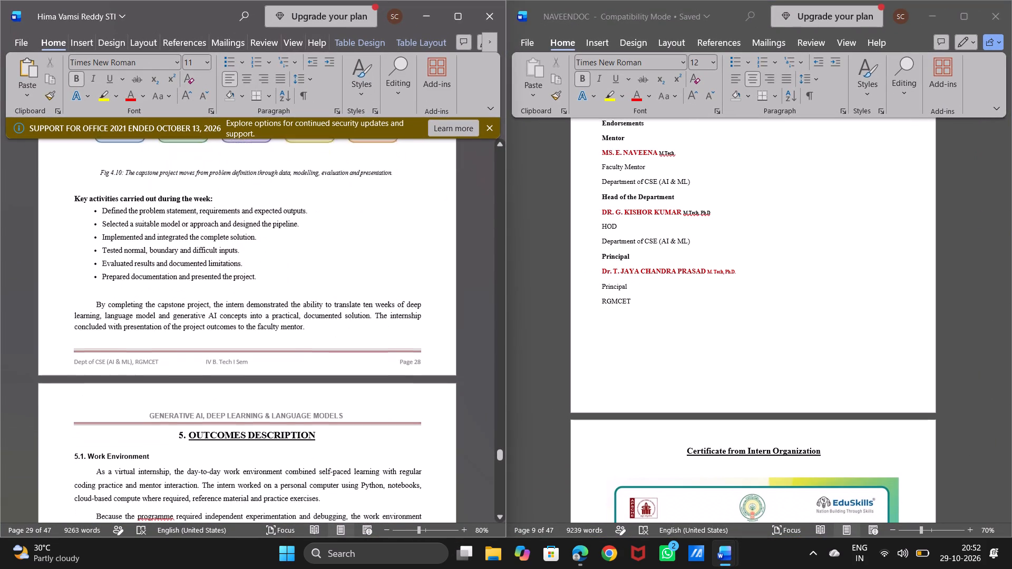
Review the outcomes description, conclusion and Student Self Evaluation pages of the program book.
scroll(450, 267, down, 4)
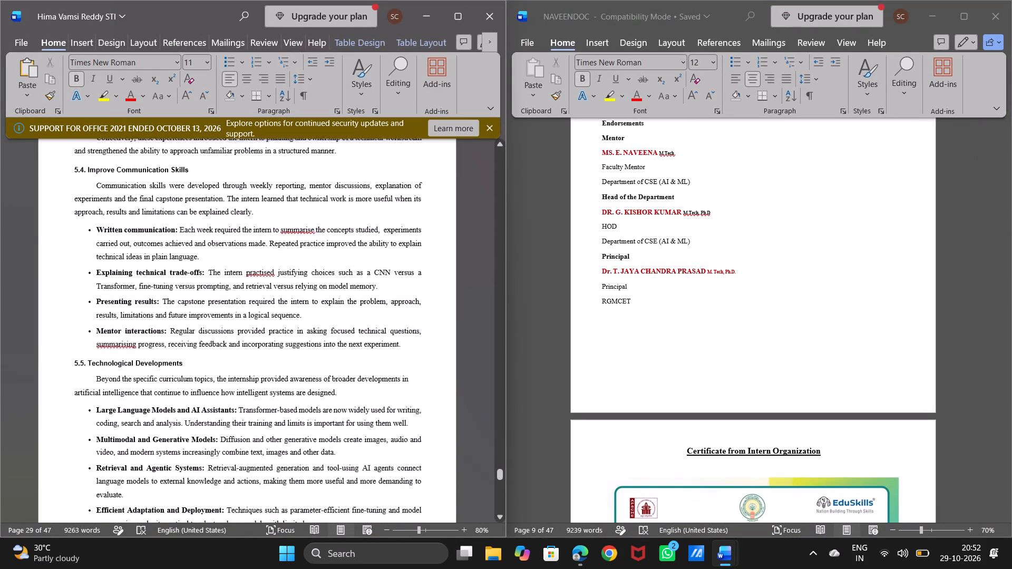
scroll(450, 267, down, 4)
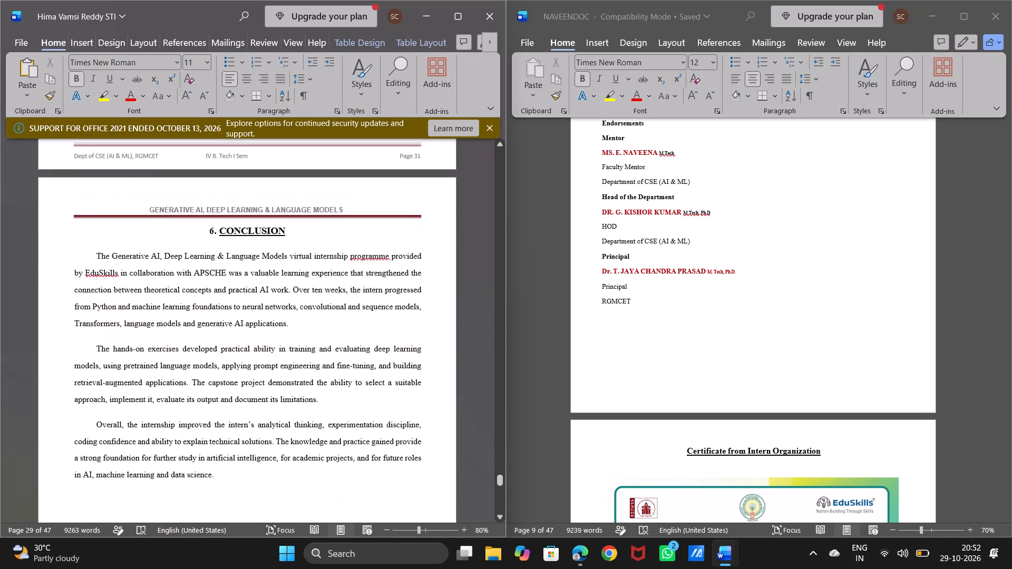
scroll(450, 267, down, 4)
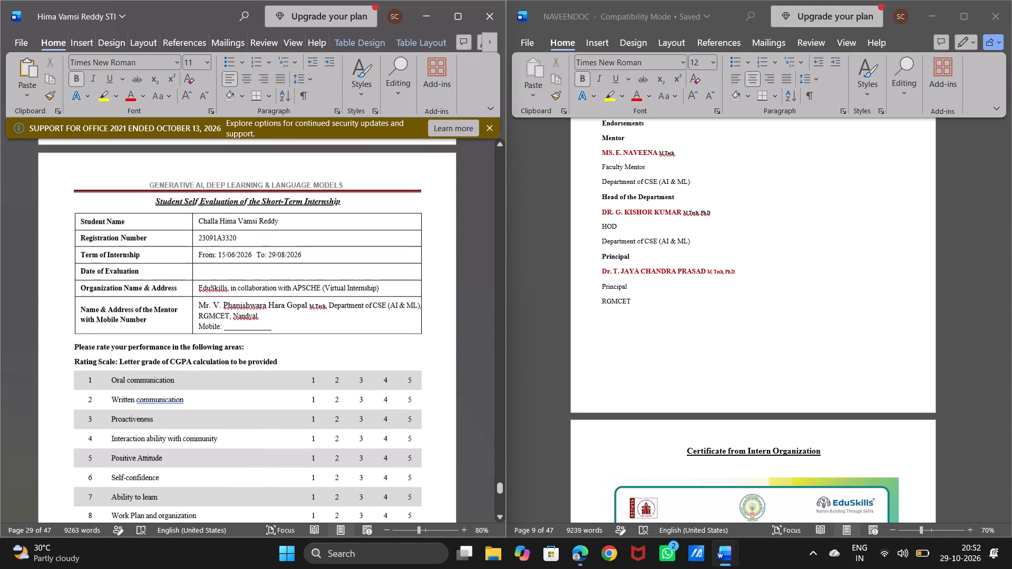
scroll(450, 267, down, 2)
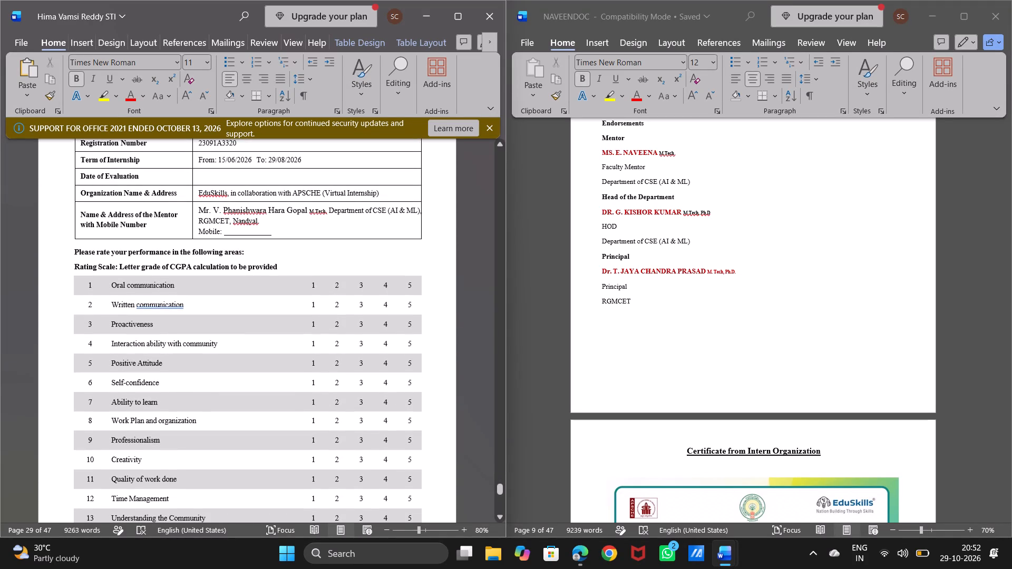
Examine the remaining NAVEENDOC pages through the supervisor evaluation, checking the mentor details and rating tables.
scroll(682, 258, down, 3)
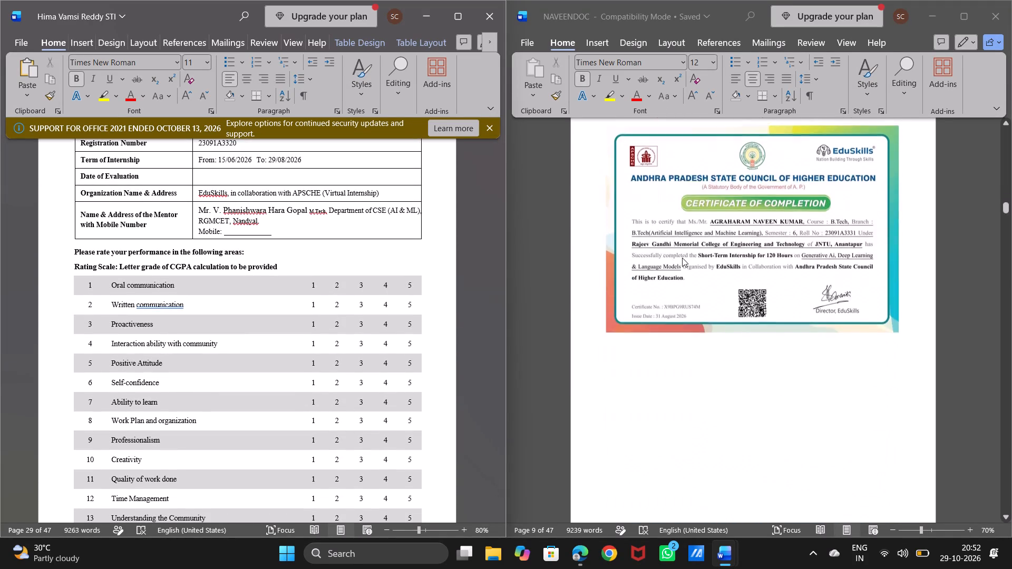
scroll(682, 258, down, 9)
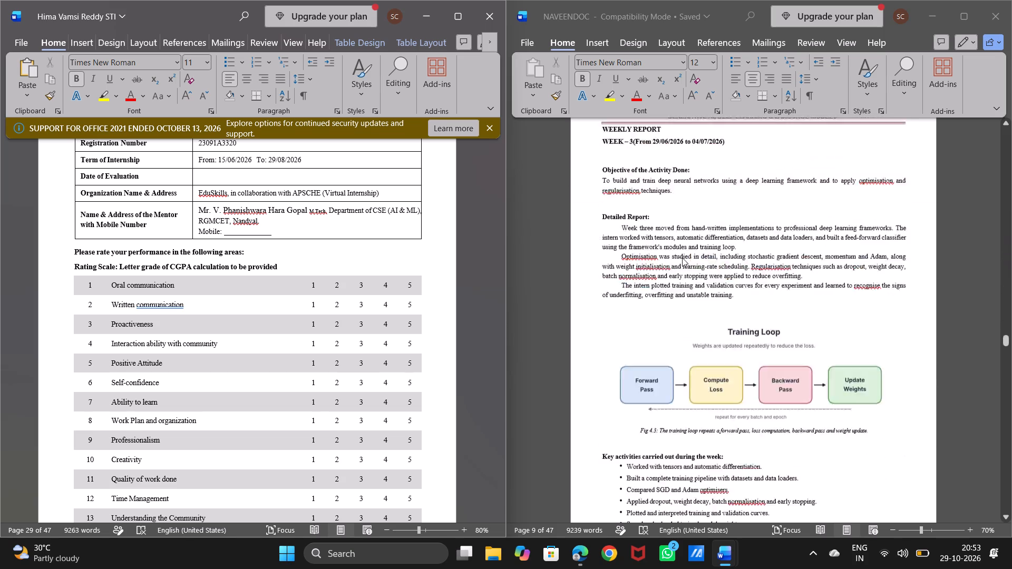
scroll(682, 258, down, 9)
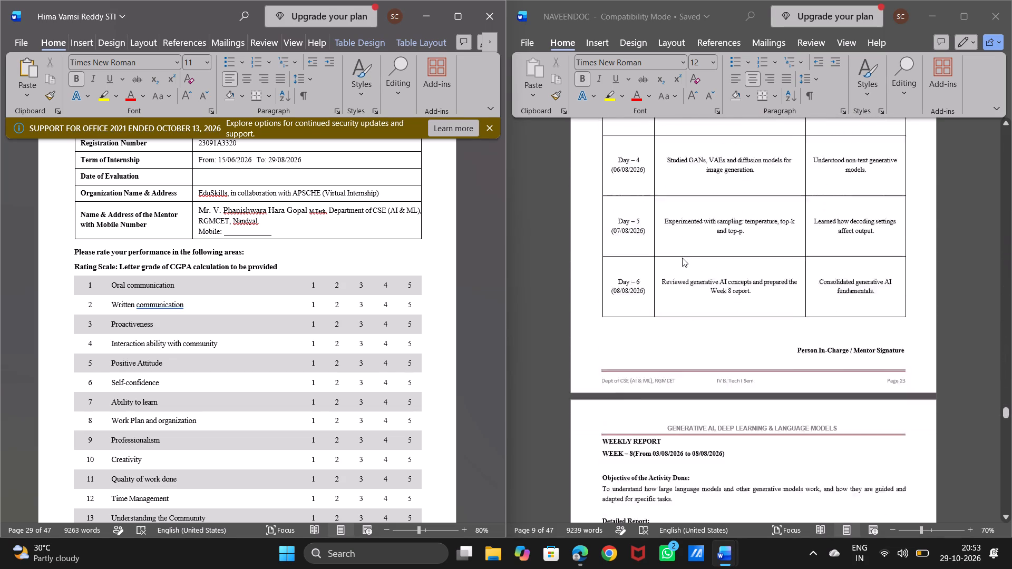
scroll(682, 258, down, 6)
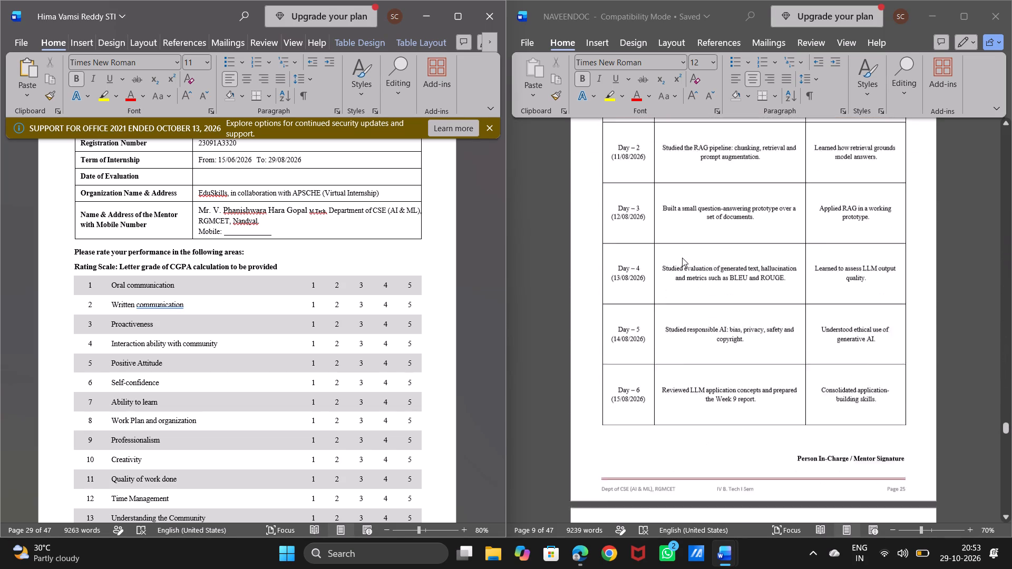
scroll(682, 258, down, 6)
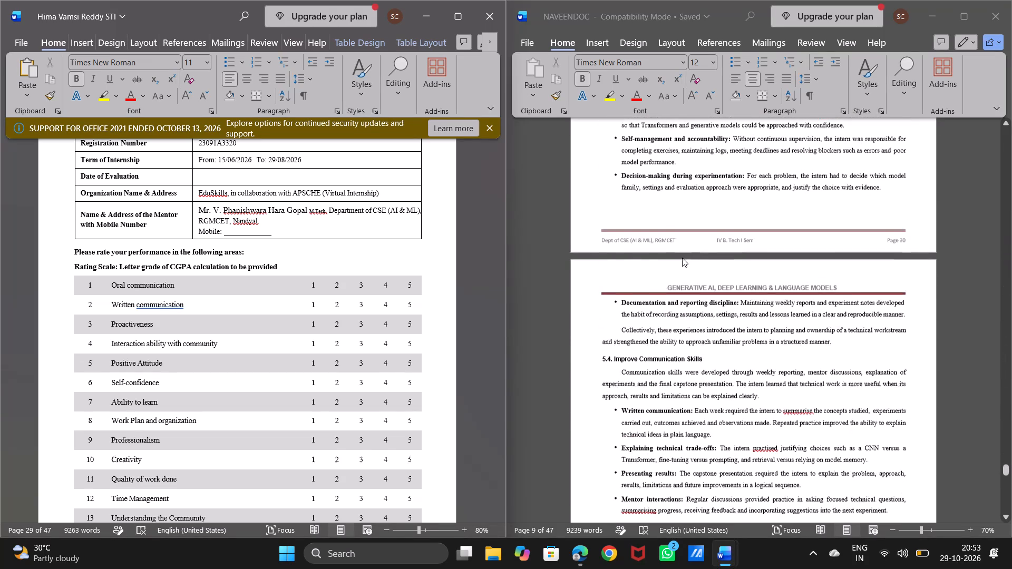
scroll(682, 258, down, 3)
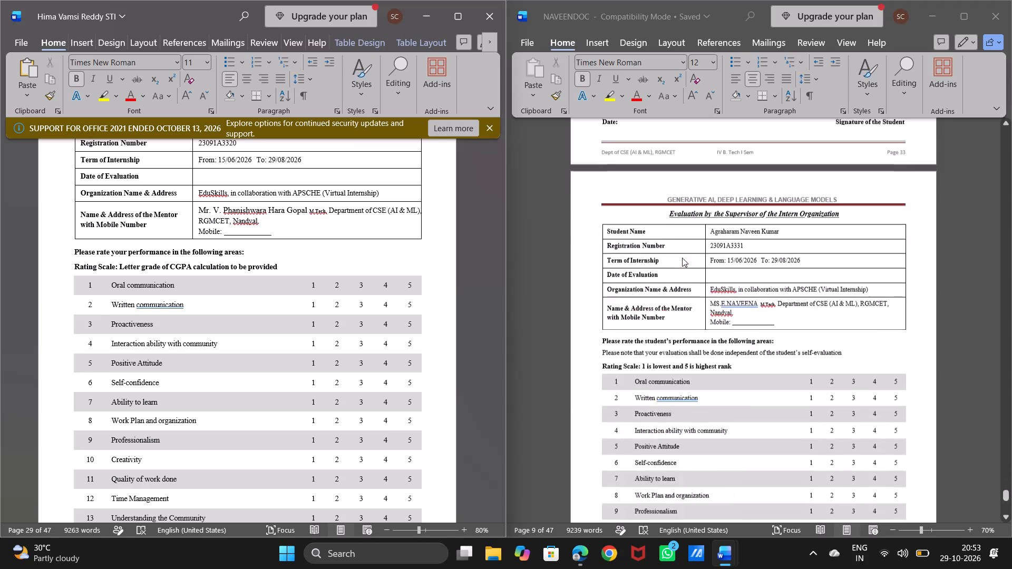
scroll(682, 258, down, 1)
scroll(682, 258, up, 3)
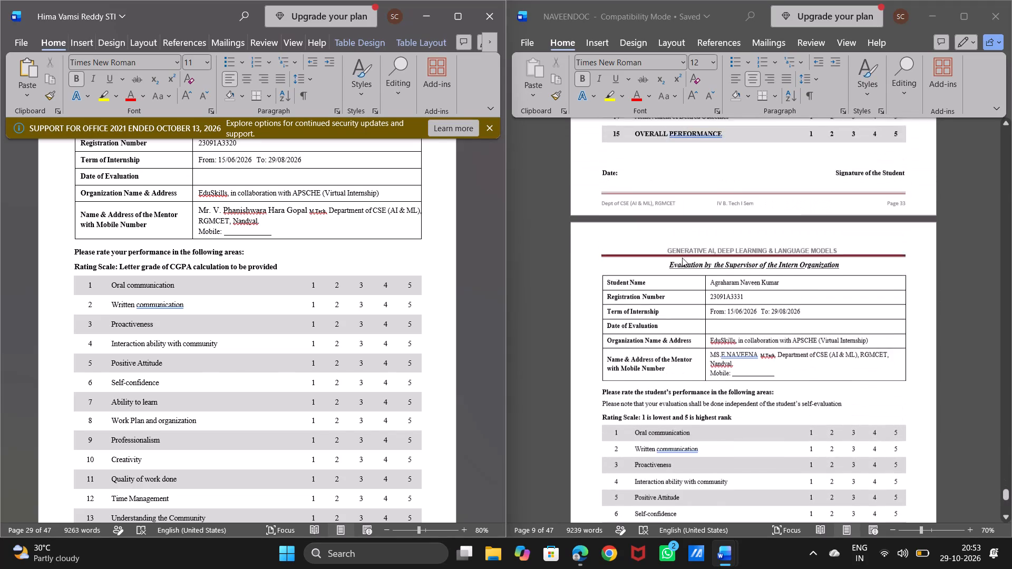
scroll(682, 258, up, 2)
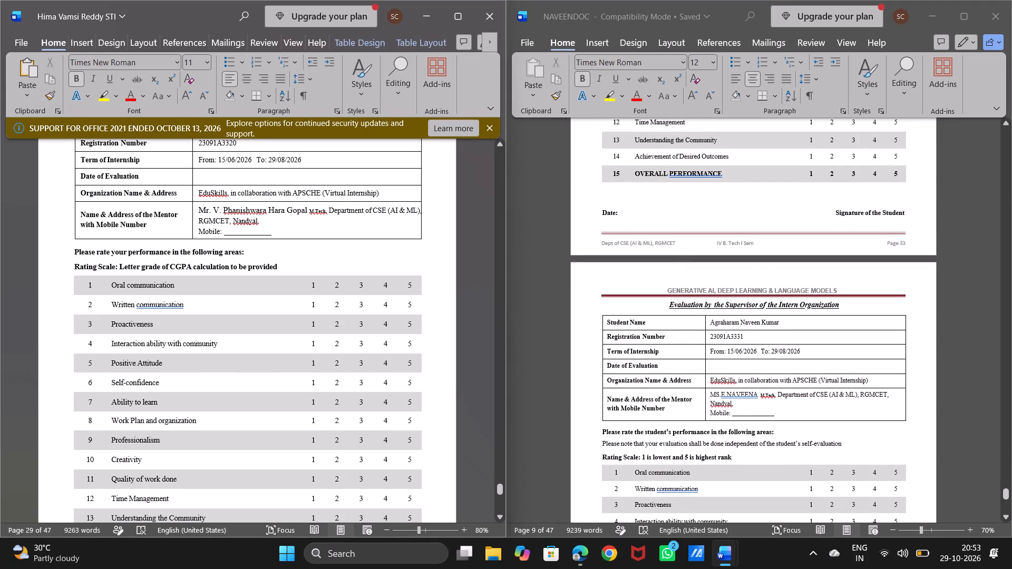
scroll(601, 370, down, 2)
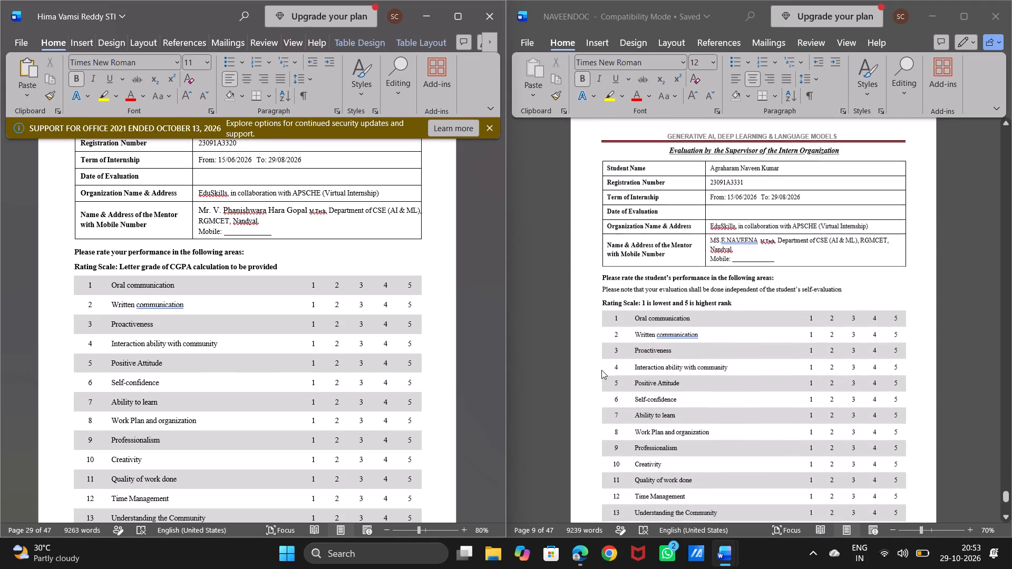
scroll(601, 370, down, 2)
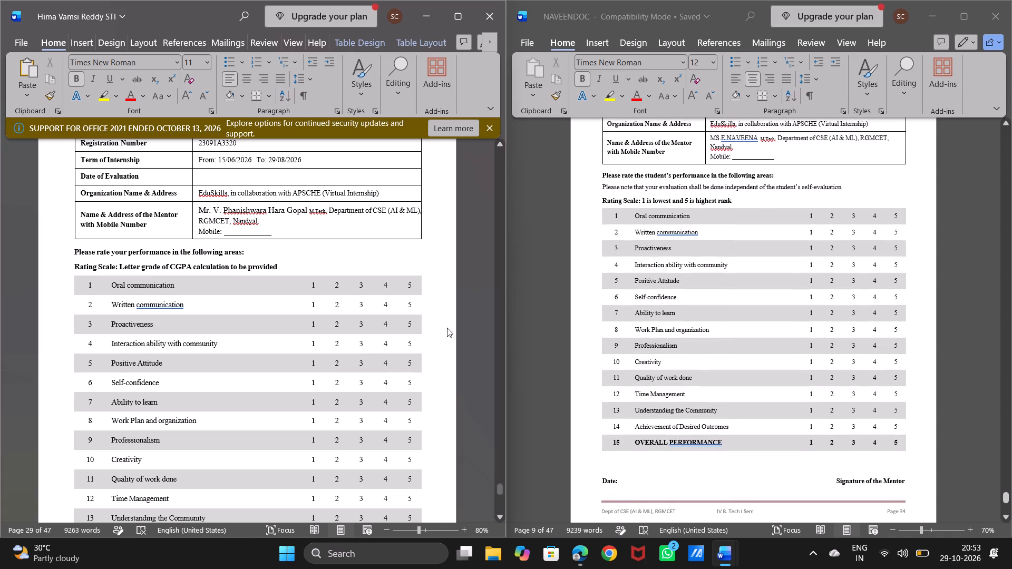
Rewrite the mentor's name after its initials in capitals, using the cover page spelling, in the Student Self Evaluation details table.
click(307, 209)
key(BackSpace)
key(BackSpace)
key(BackSpace)
key(BackSpace)
key(BackSpace)
key(BackSpace)
key(BackSpace)
key(BackSpace)
key(BackSpace)
key(BackSpace)
key(BackSpace)
key(BackSpace)
key(BackSpace)
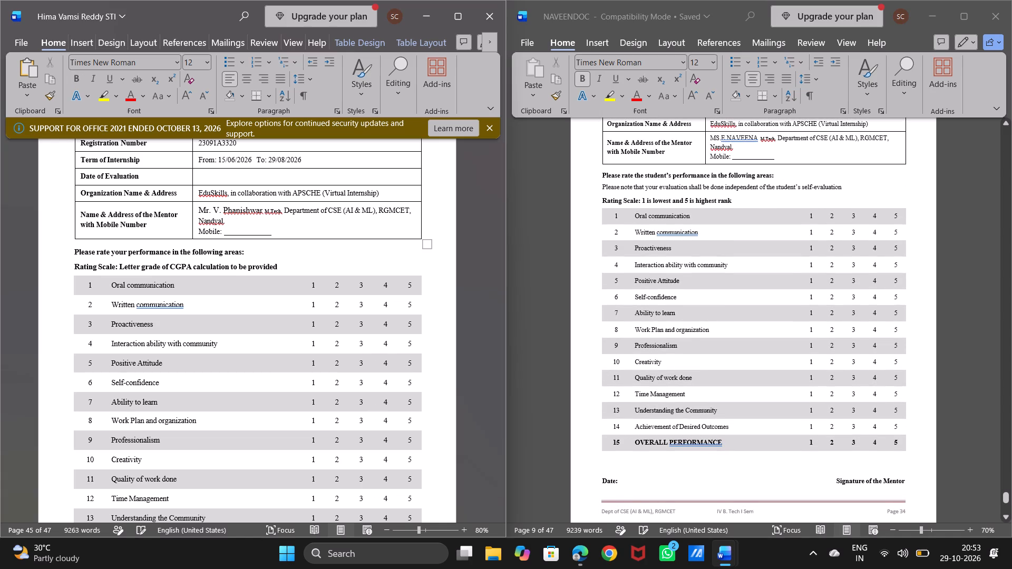
key(BackSpace)
key(BackSpace)
key(BackSpace)
key(BackSpace)
key(BackSpace)
key(BackSpace)
key(BackSpace)
key(BackSpace)
key(BackSpace)
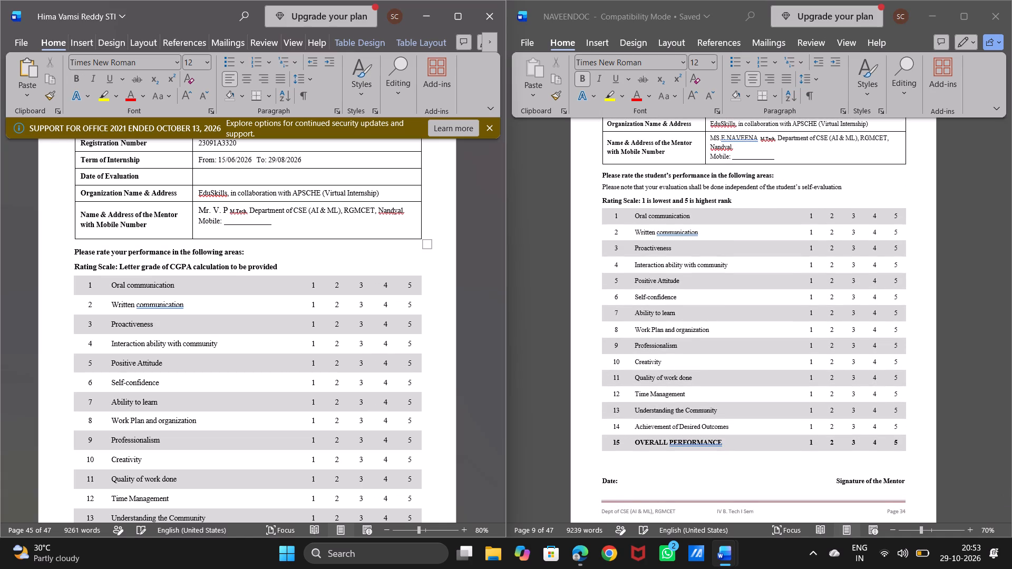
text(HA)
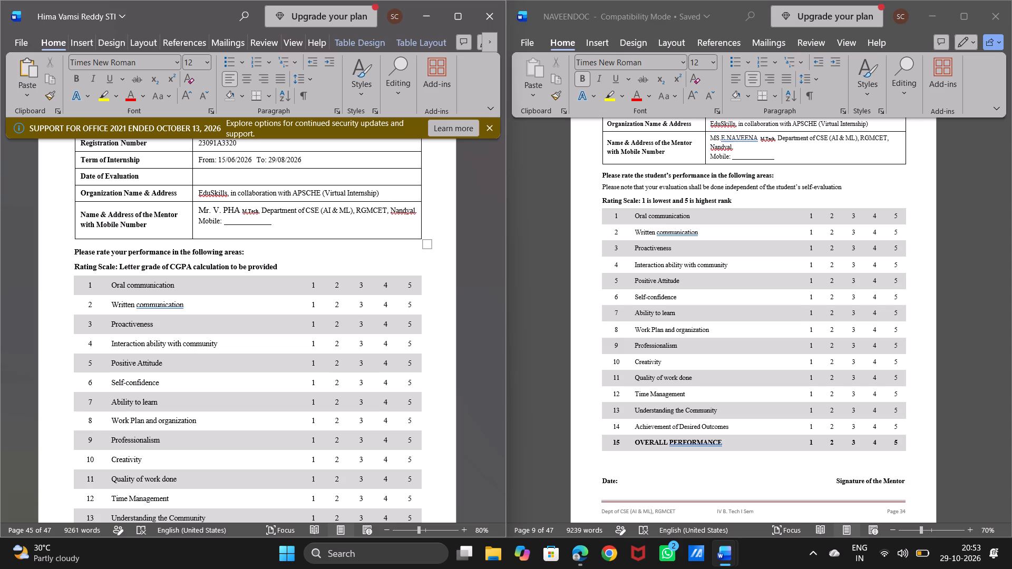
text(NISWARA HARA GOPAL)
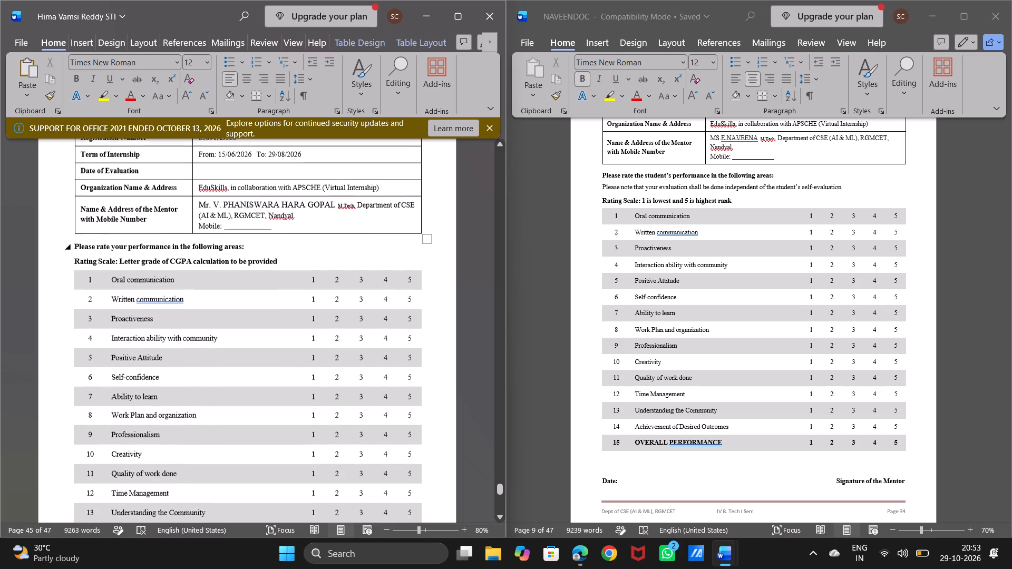
Rewrite the mentor's name in matching capitals in the supervisor evaluation's details table and save the program book.
scroll(621, 139, up, 1)
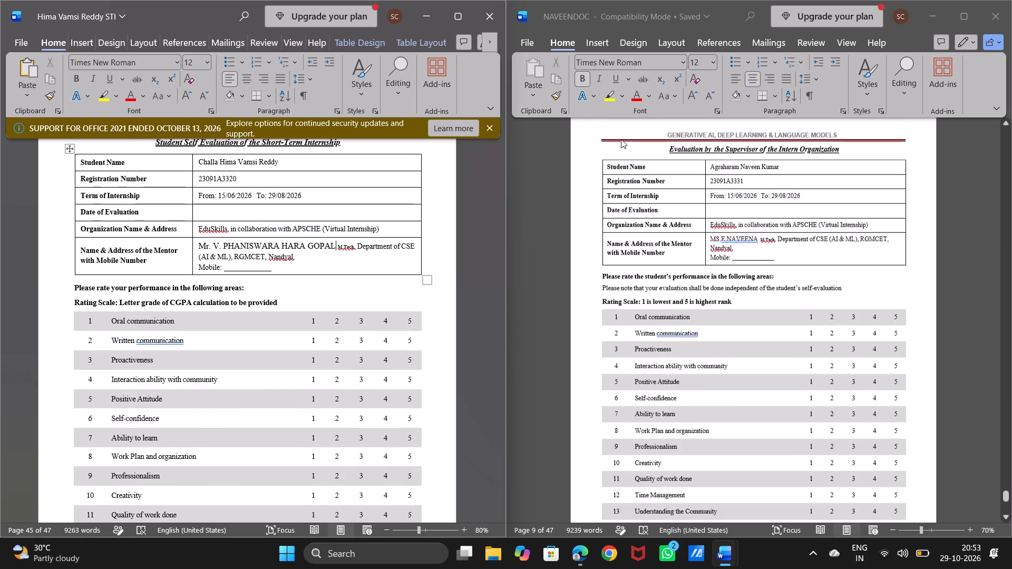
scroll(621, 139, up, 1)
scroll(363, 262, down, 1)
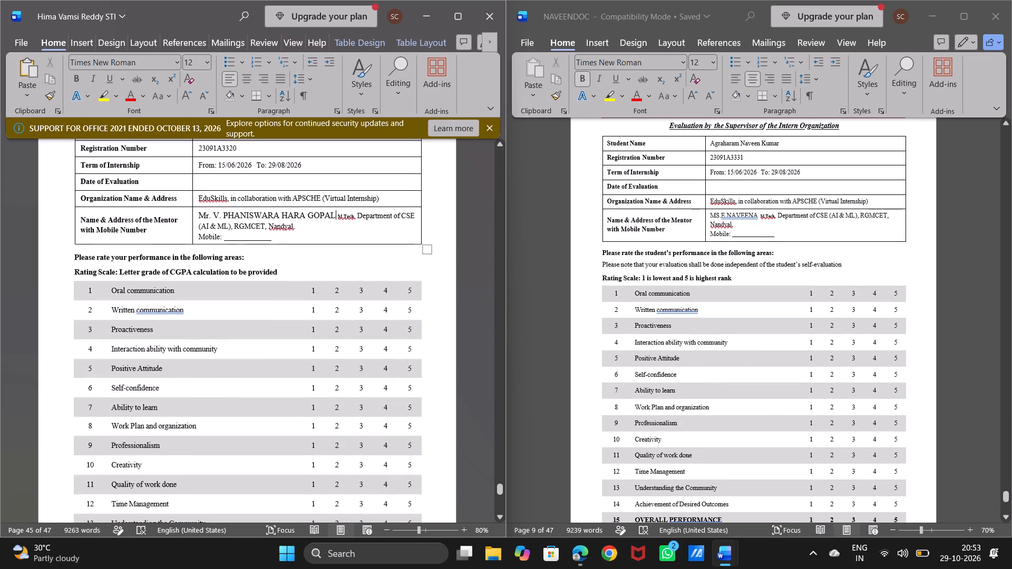
scroll(363, 262, down, 3)
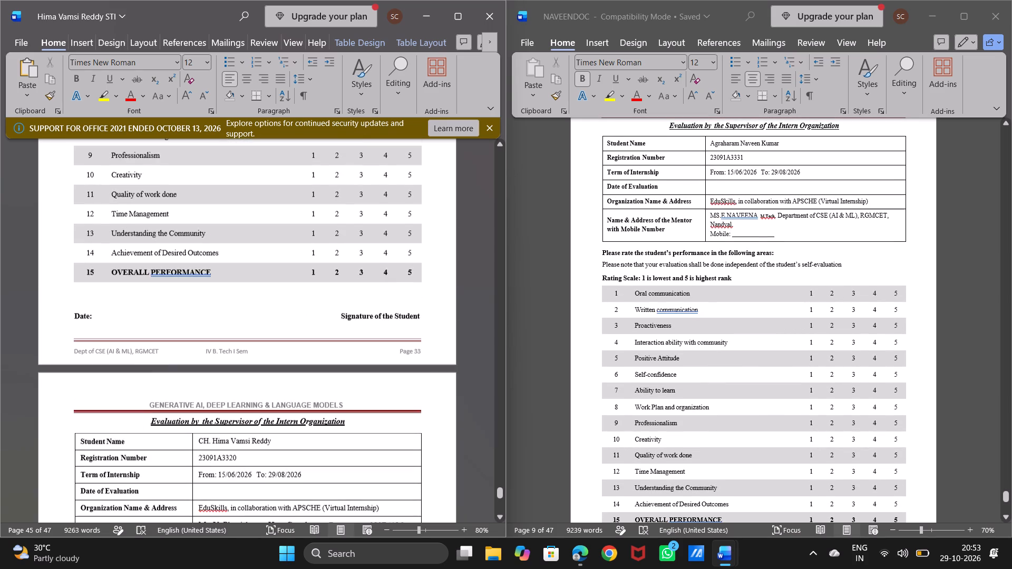
scroll(363, 262, down, 6)
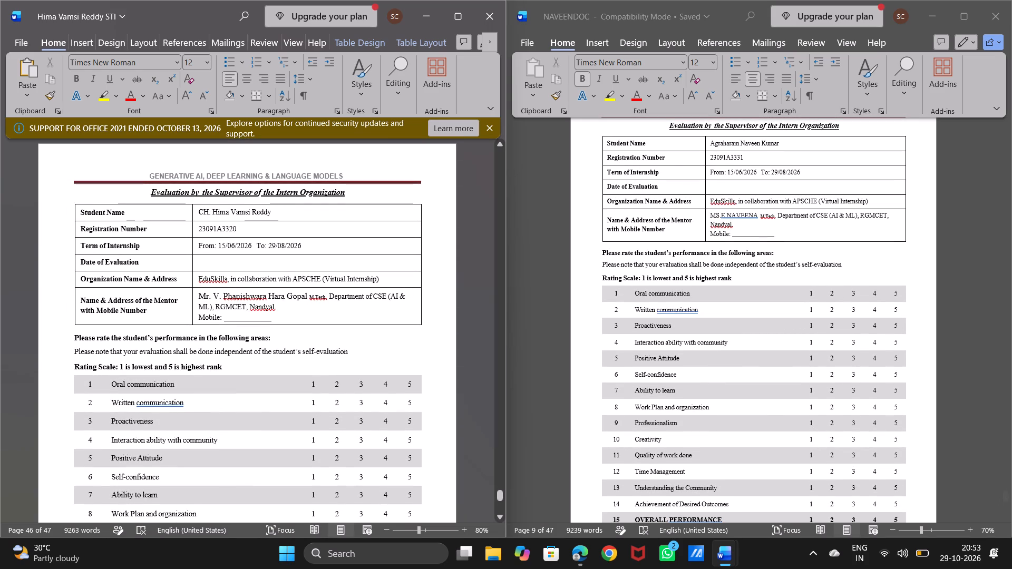
click(308, 295)
key(BackSpace)
key(BackSpace)
key(BackSpace)
key(BackSpace)
key(BackSpace)
key(BackSpace)
key(BackSpace)
key(BackSpace)
key(BackSpace)
key(BackSpace)
key(BackSpace)
key(BackSpace)
key(BackSpace)
key(BackSpace)
key(BackSpace)
key(BackSpace)
key(BackSpace)
key(BackSpace)
key(BackSpace)
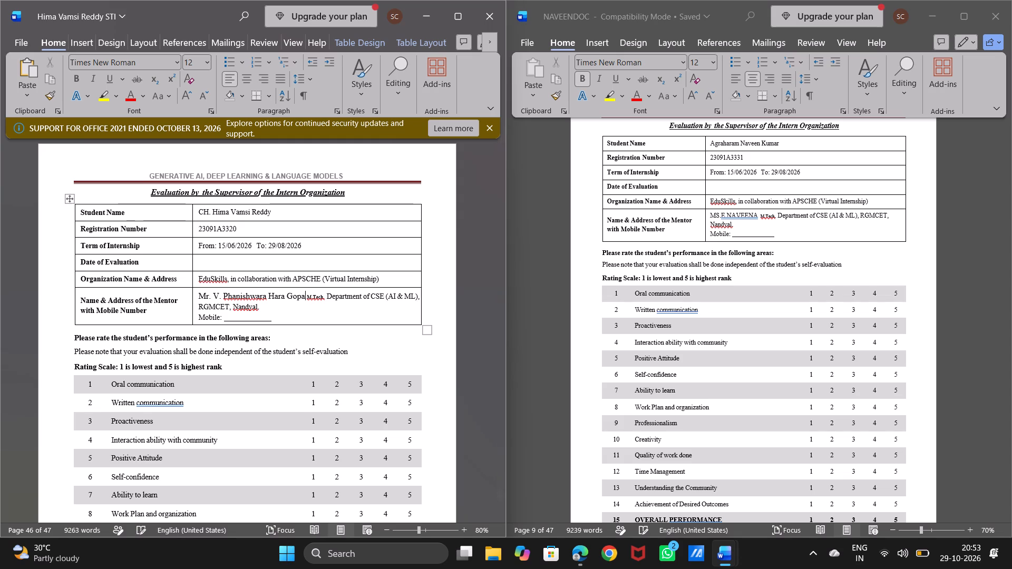
key(BackSpace)
key(BackSpace)
key(BackSpace)
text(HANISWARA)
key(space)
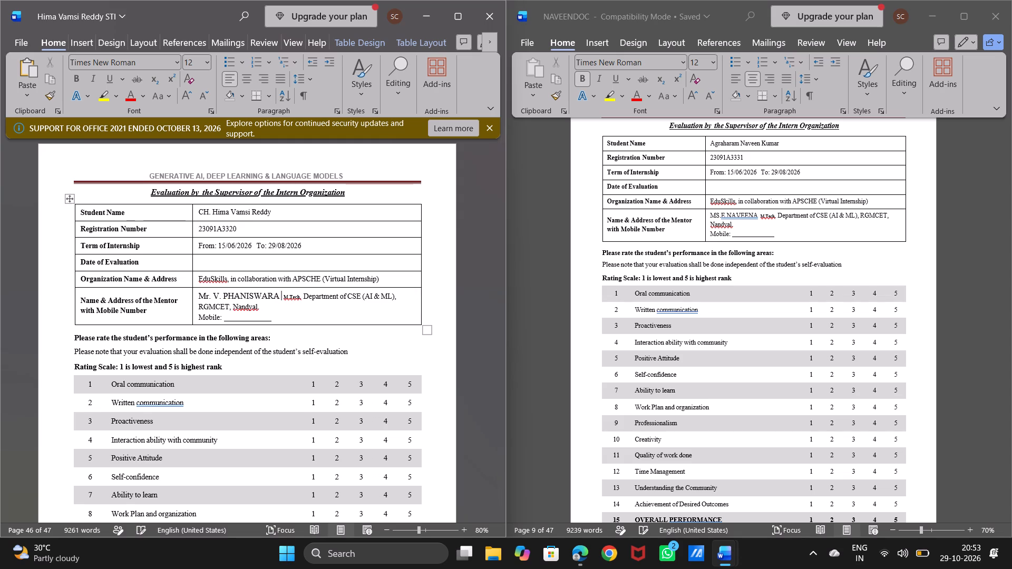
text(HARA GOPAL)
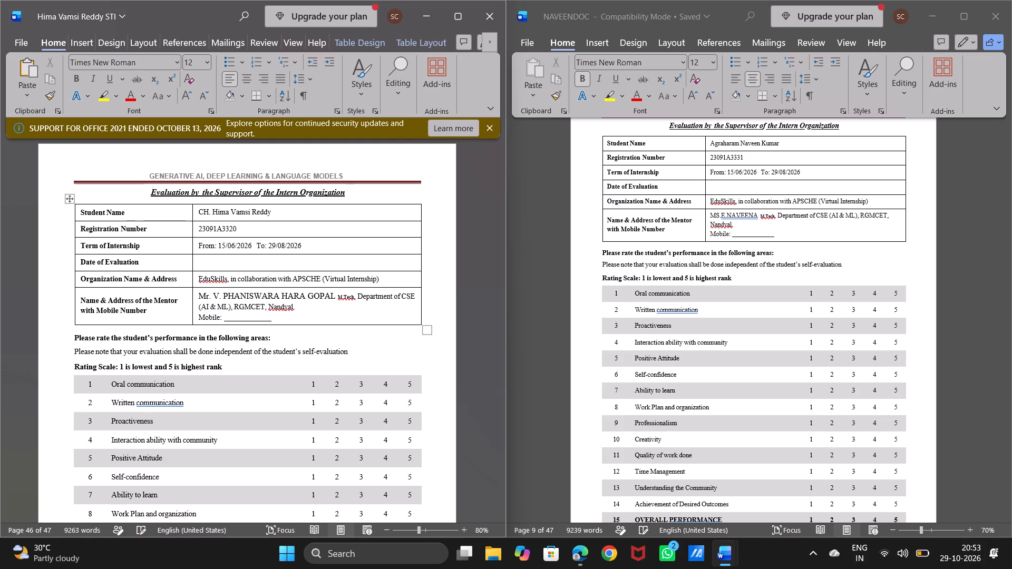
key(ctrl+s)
Review the rest of the supervisor evaluation, the back cover and the program book's front cover.
scroll(308, 295, down, 1)
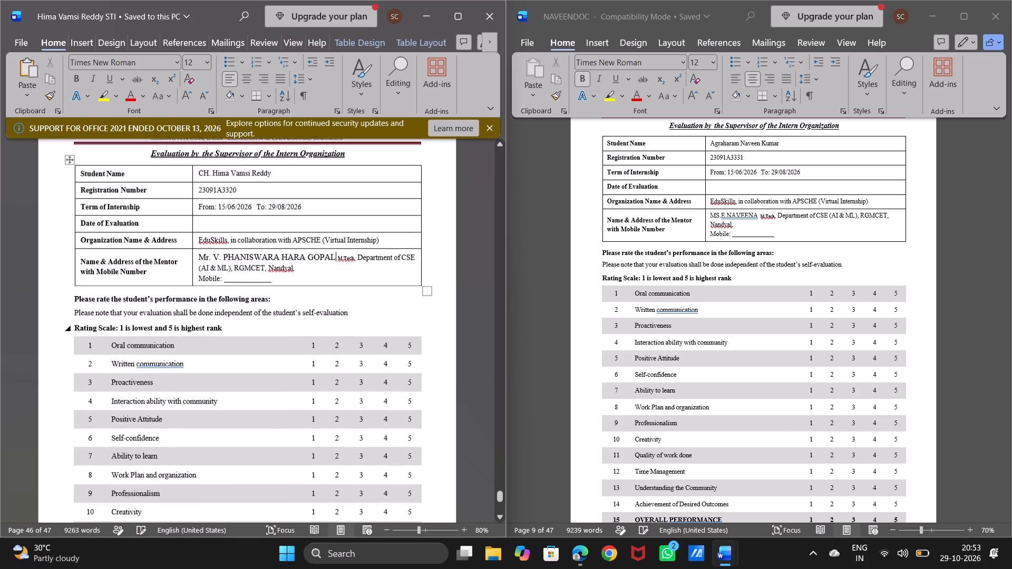
scroll(308, 295, down, 3)
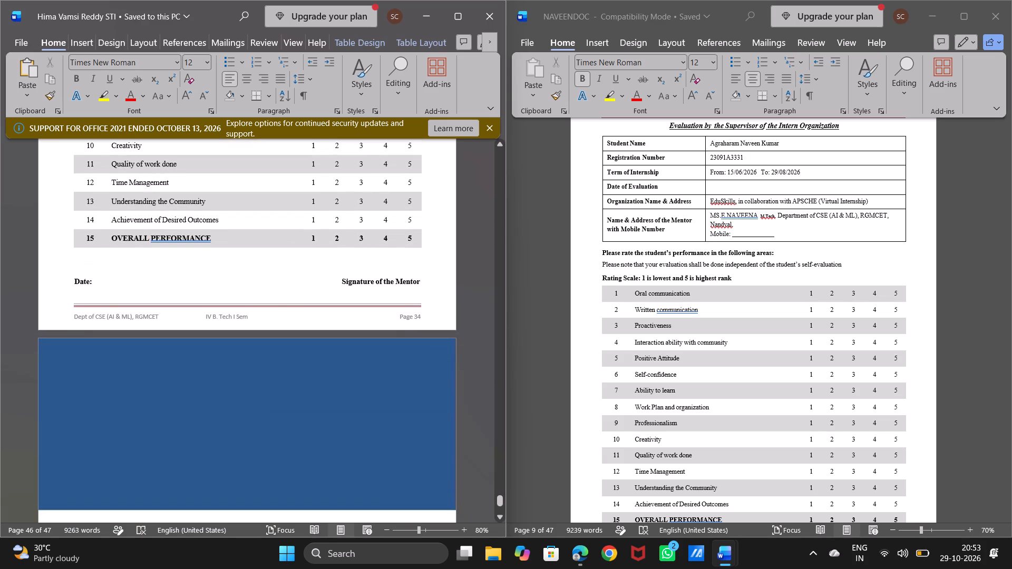
scroll(308, 295, down, 12)
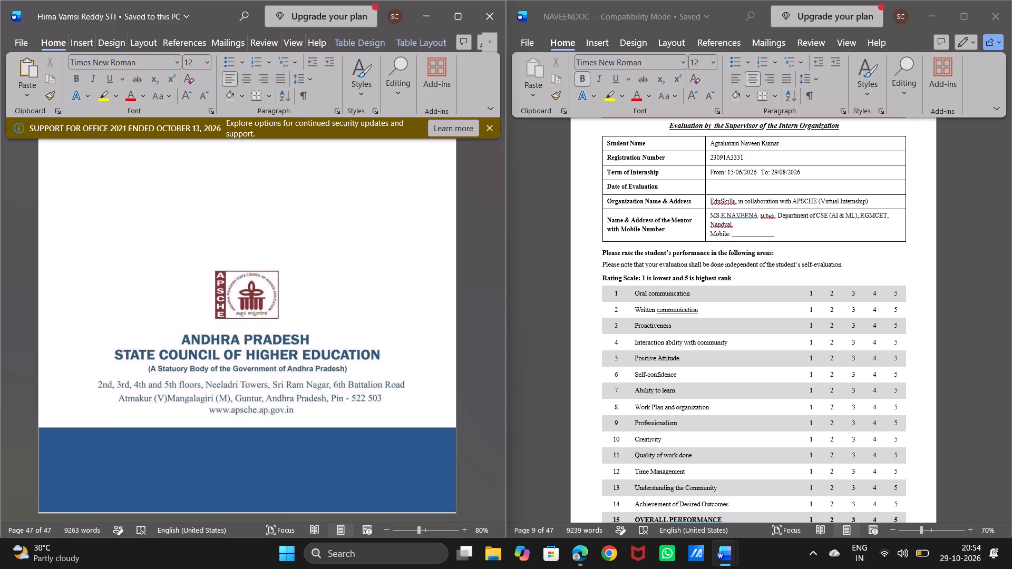
scroll(308, 295, down, 1)
scroll(308, 295, up, 11)
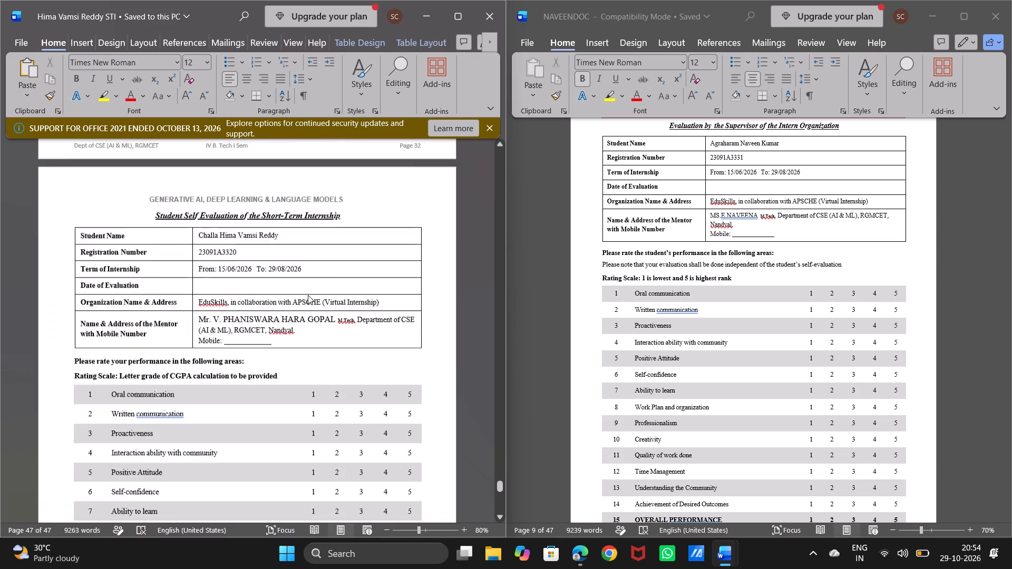
scroll(308, 295, up, 20)
scroll(308, 295, up, 7)
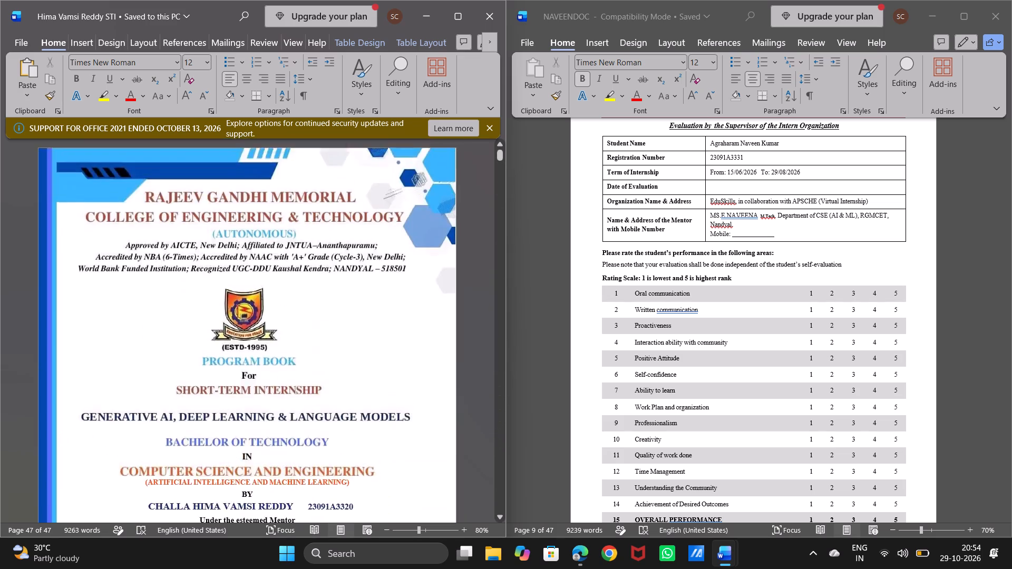
scroll(308, 295, up, 7)
scroll(308, 295, down, 1)
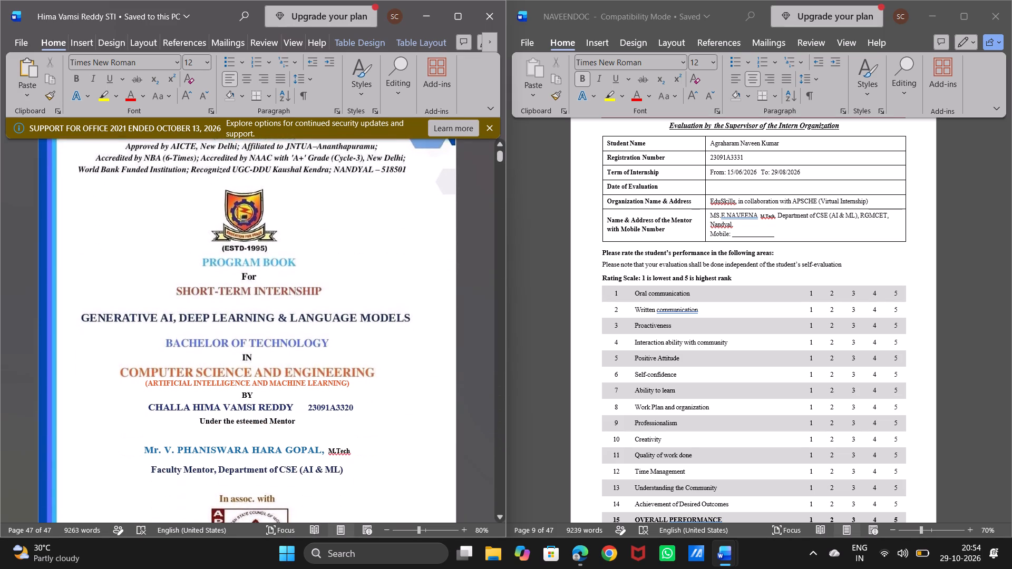
Save the program book.
key(ctrl+s)
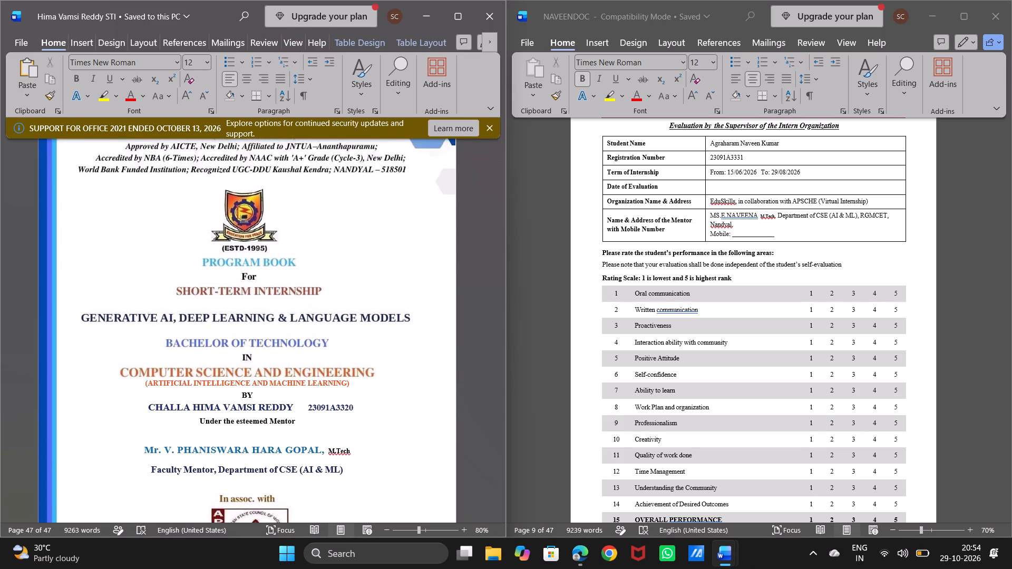
Return to the NAVEENDOC cover page to compare it with the program book's cover.
scroll(762, 409, up, 20)
scroll(762, 409, up, 20)
scroll(762, 409, up, 20)
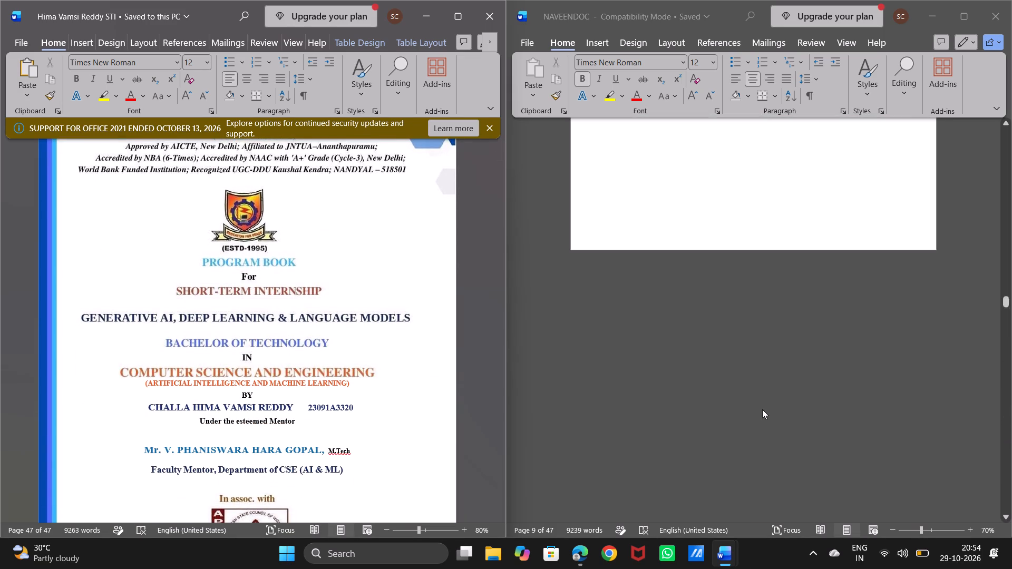
scroll(762, 409, up, 20)
scroll(762, 409, up, 20)
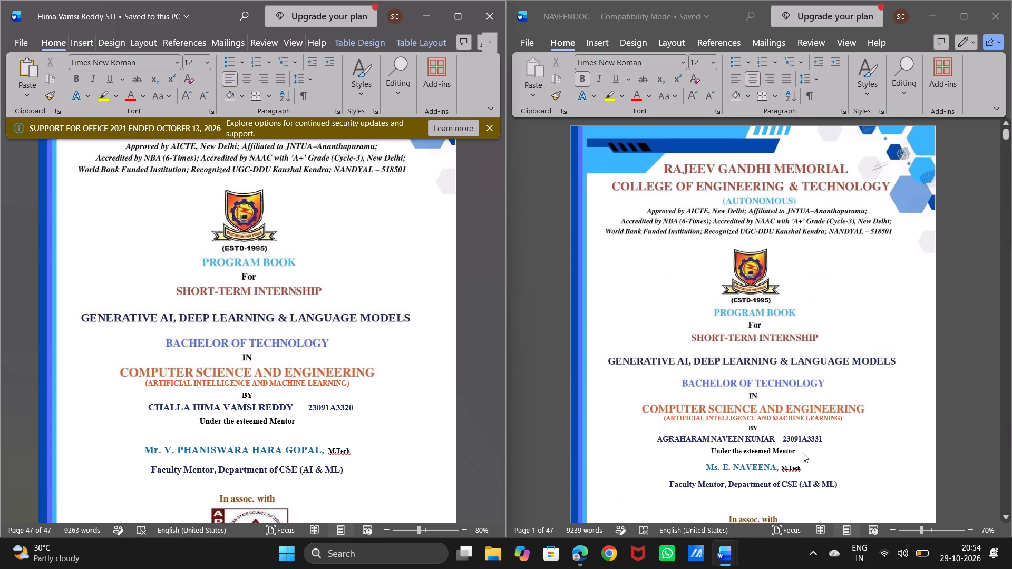
Compare the student name and register number line's formatting on both covers, and check the rest of the program book's cover.
click(804, 437)
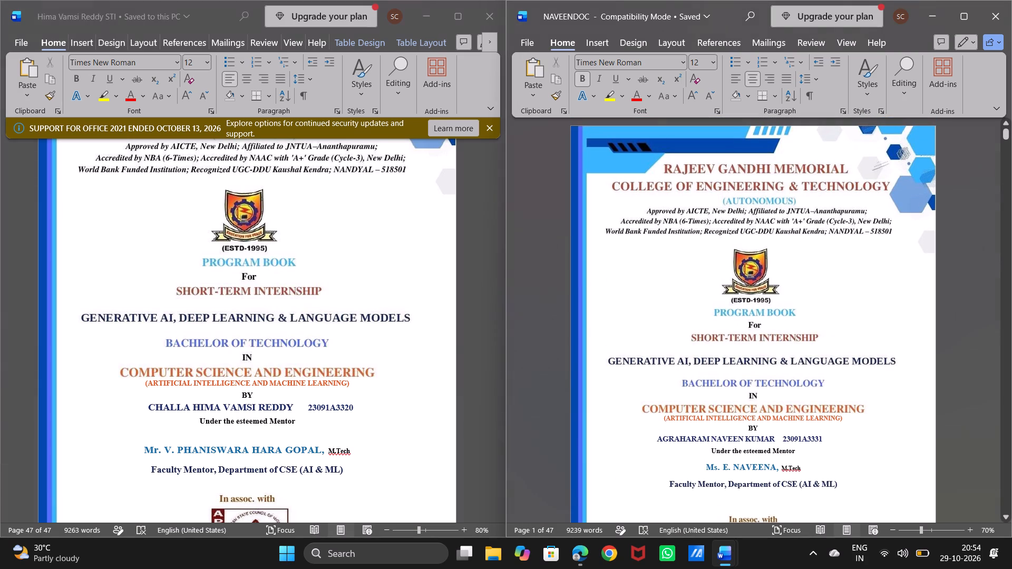
click(796, 437)
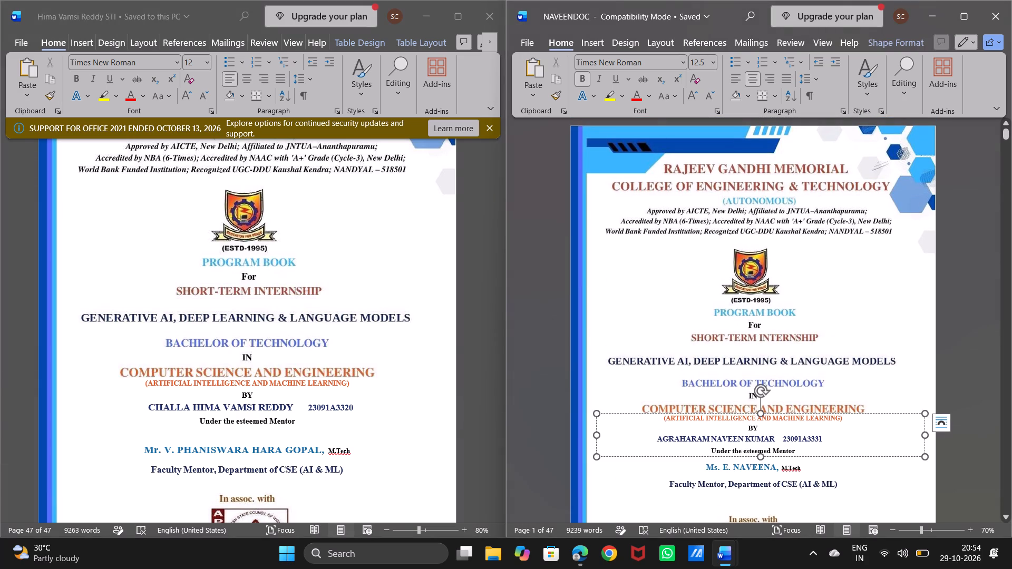
click(332, 405)
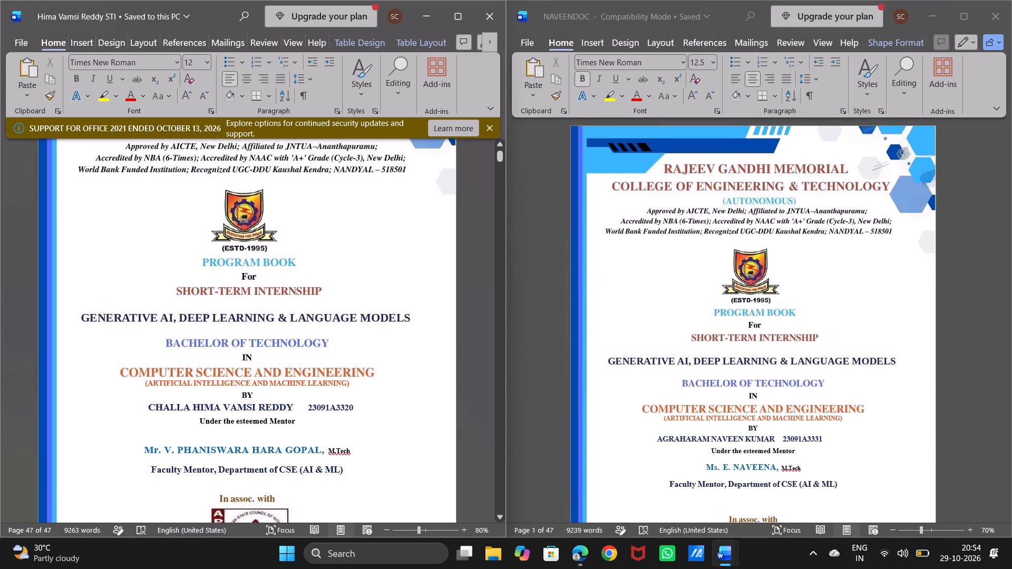
click(332, 405)
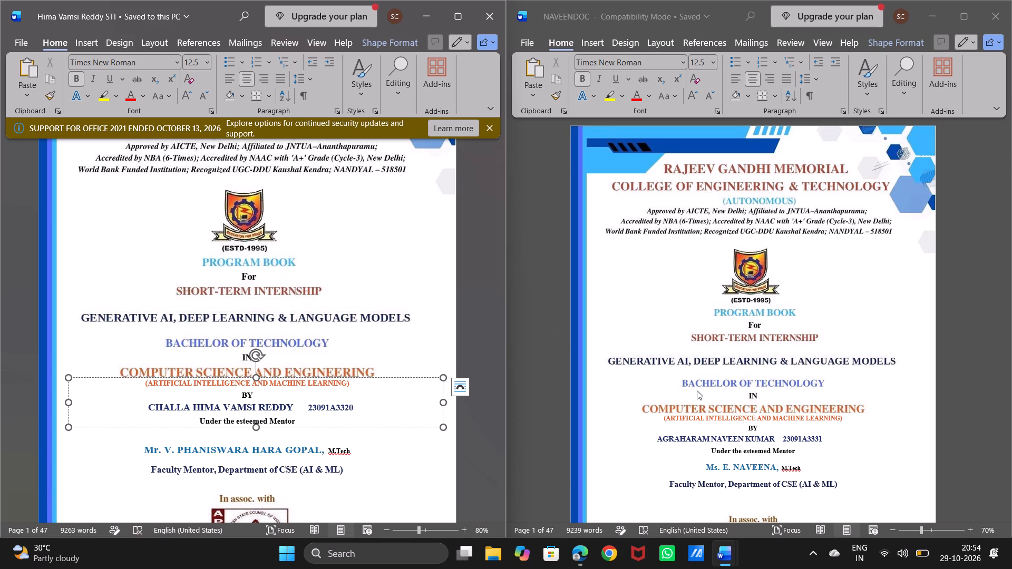
click(710, 439)
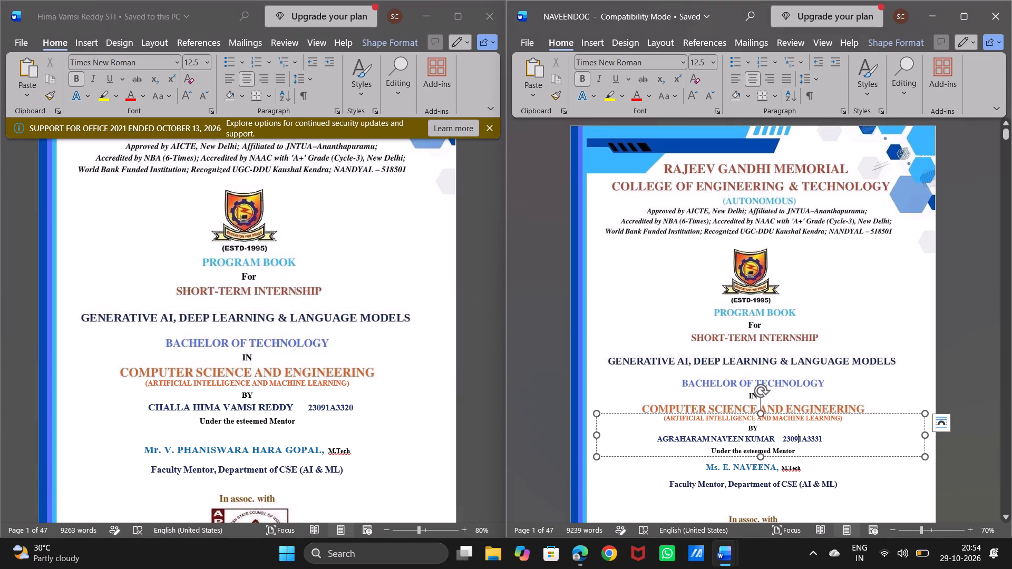
click(236, 406)
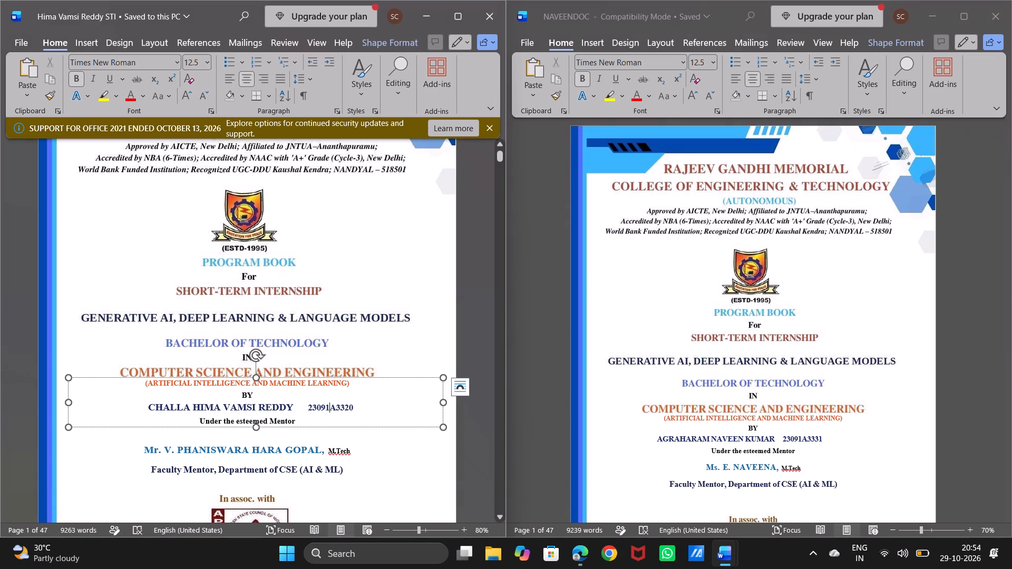
scroll(393, 452, down, 1)
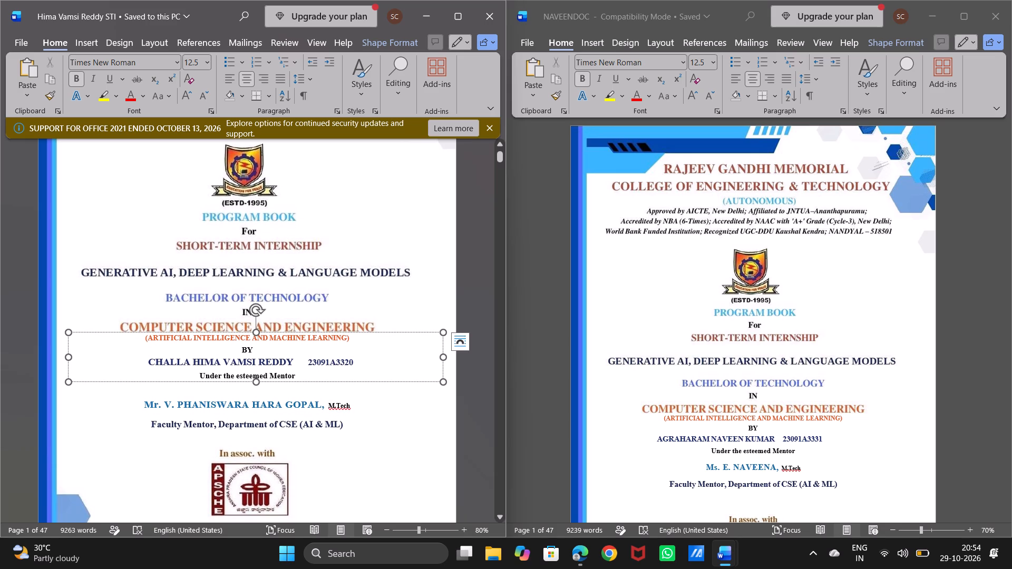
scroll(366, 416, down, 2)
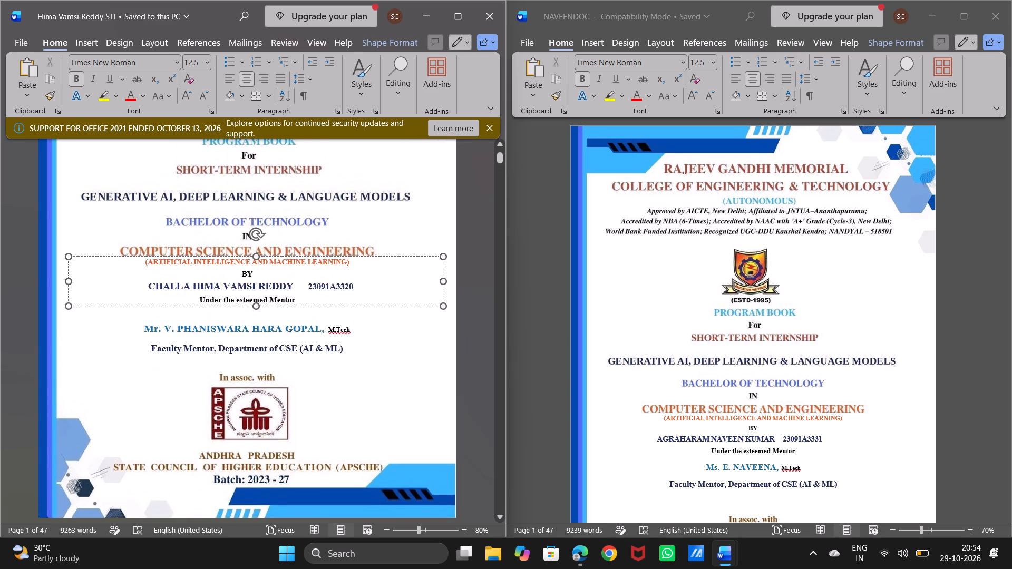
Save the program book.
key(ctrl+s)
Open the program book's print preview in a maximized window and check the opening pages from the cover through the certificate.
key(ctrl+p)
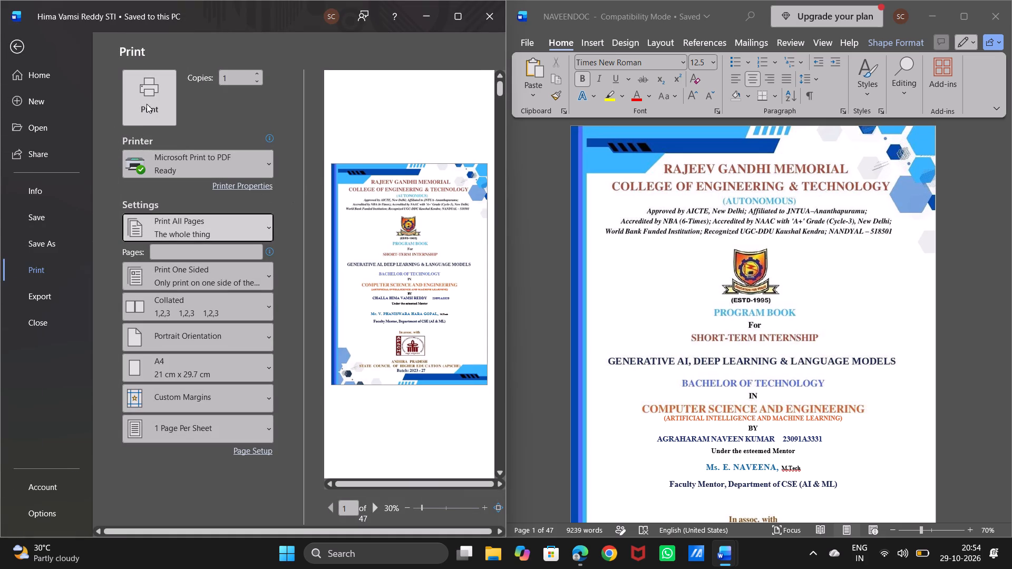
click(462, 13)
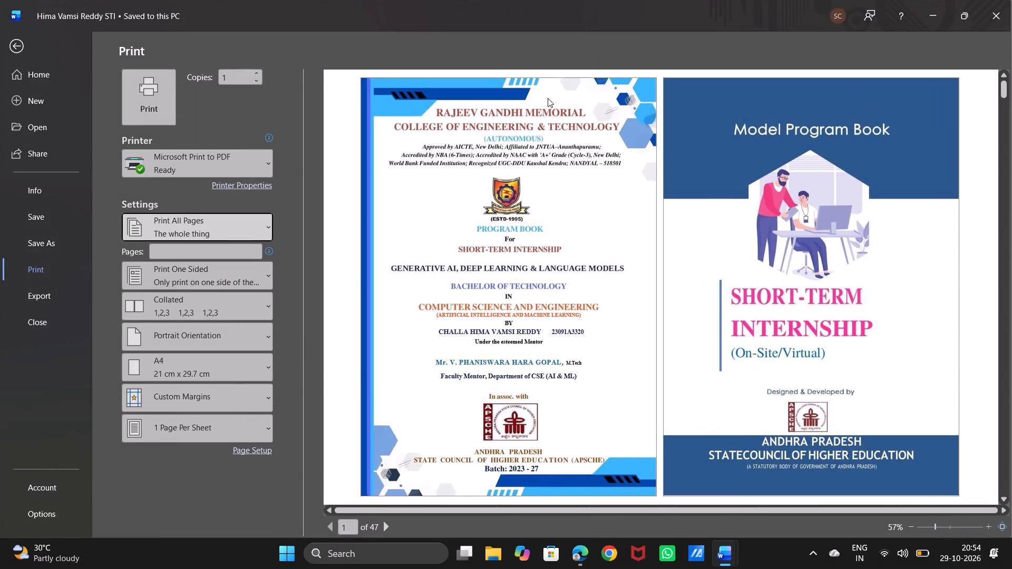
ctrl+scroll(548, 98, up, 3)
ctrl+scroll(548, 98, down, 2)
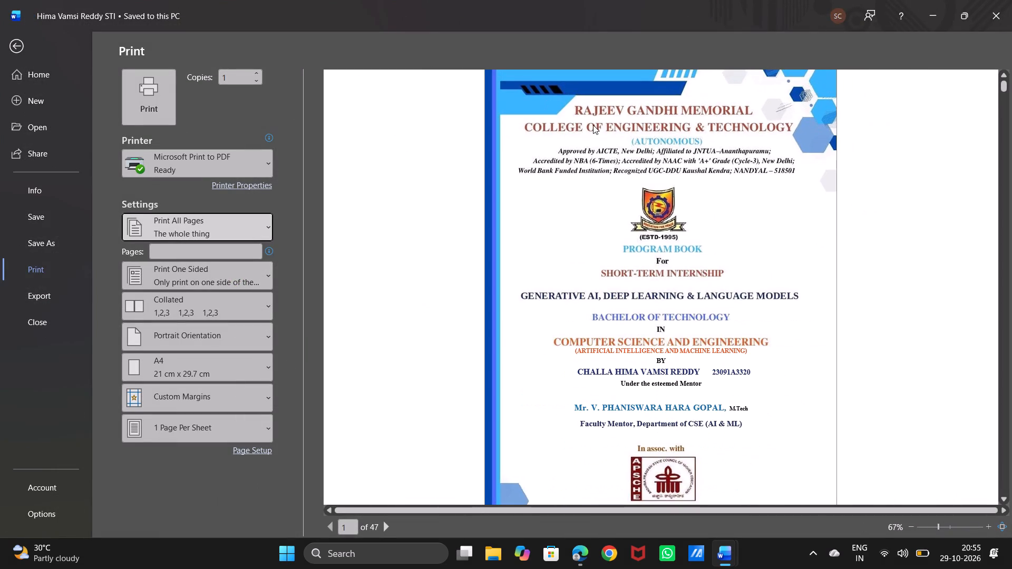
scroll(593, 125, down, 1)
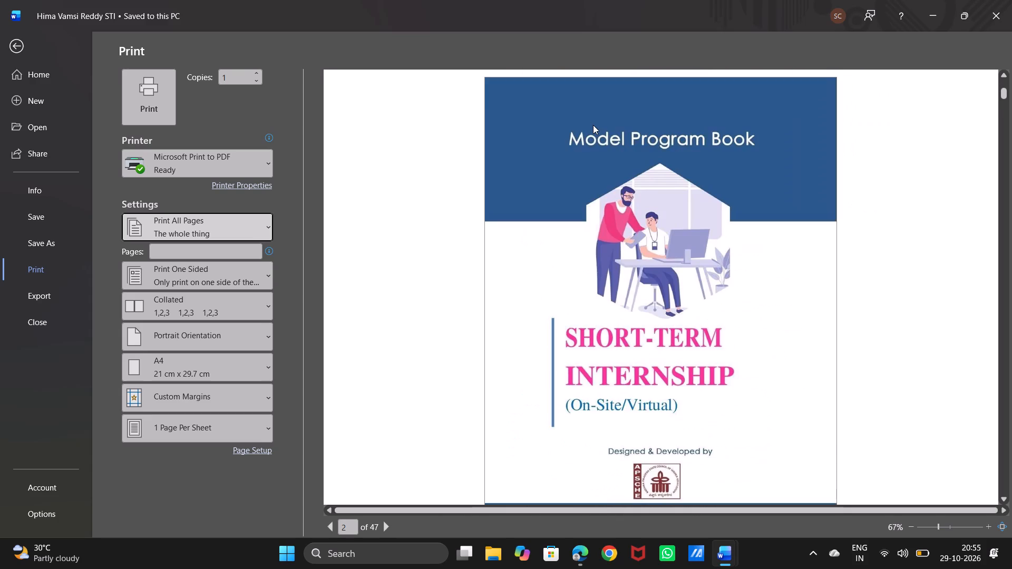
scroll(593, 125, down, 3)
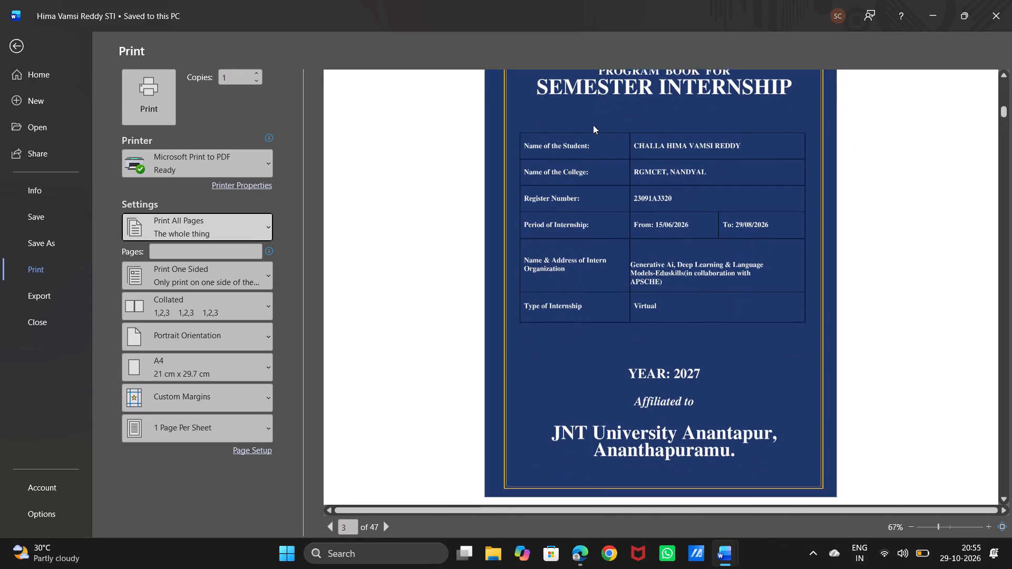
scroll(593, 125, down, 1)
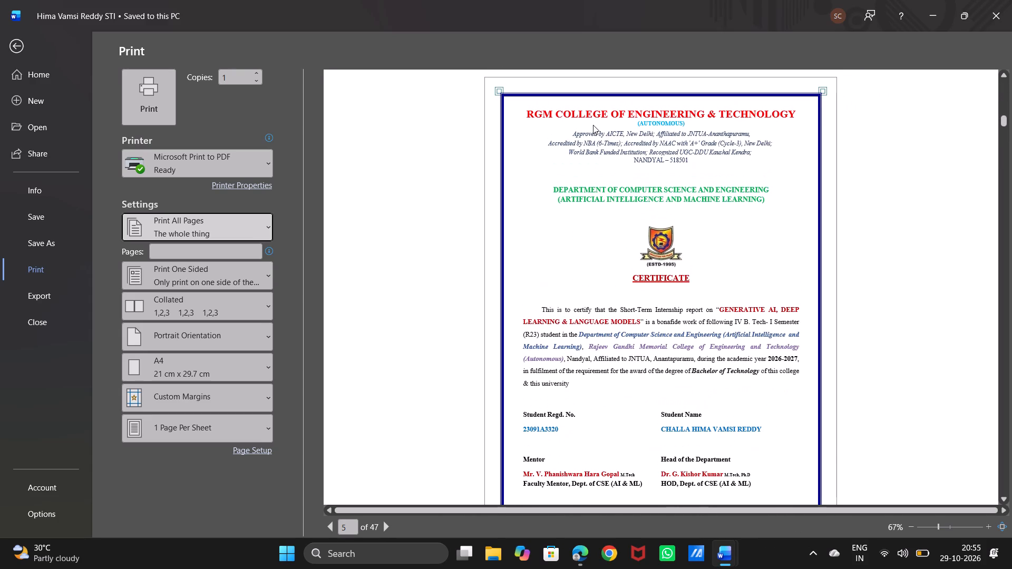
Print the whole program book to a PDF saved on the Desktop as STI_FINAL.
click(158, 95)
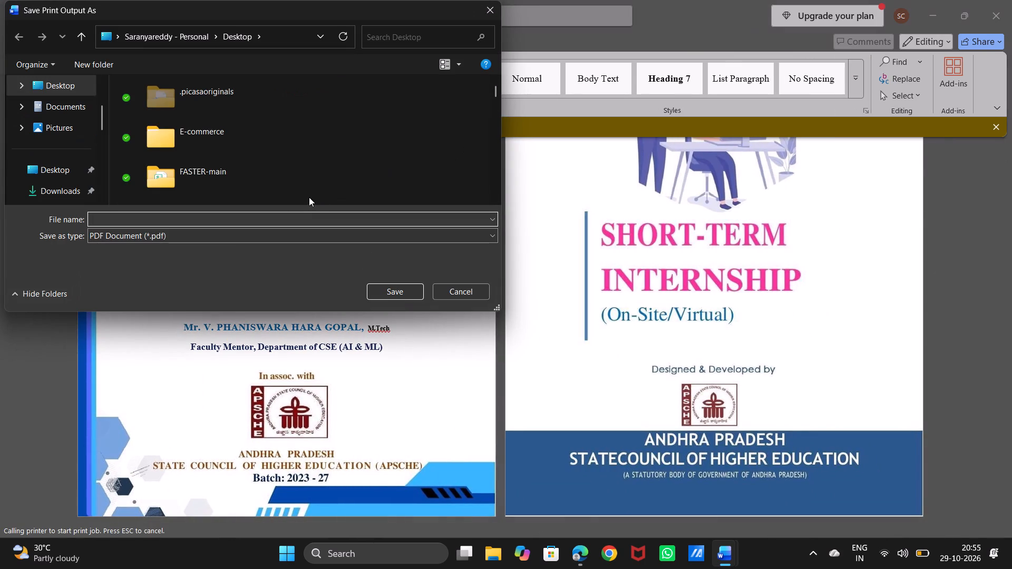
click(69, 172)
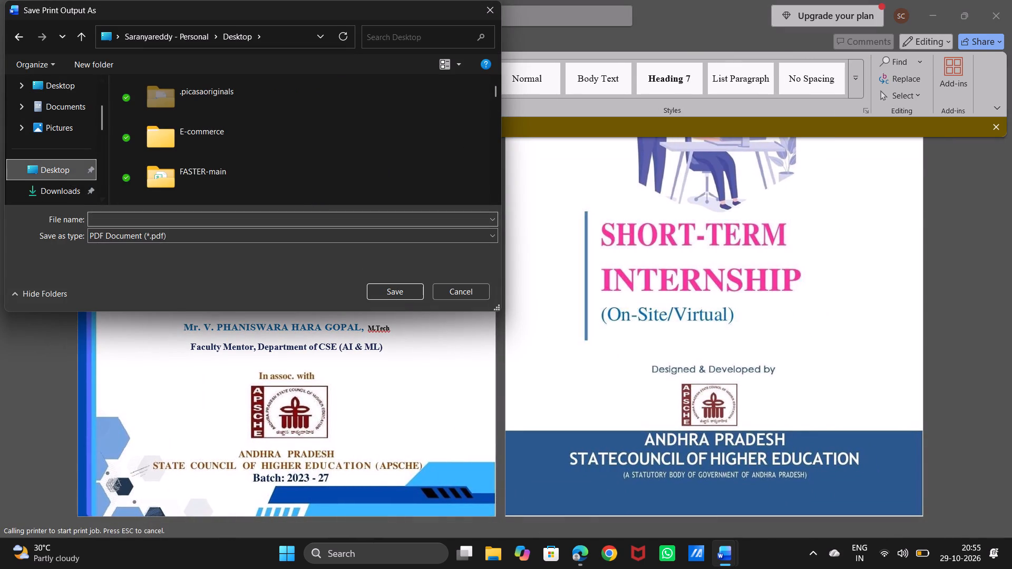
click(102, 217)
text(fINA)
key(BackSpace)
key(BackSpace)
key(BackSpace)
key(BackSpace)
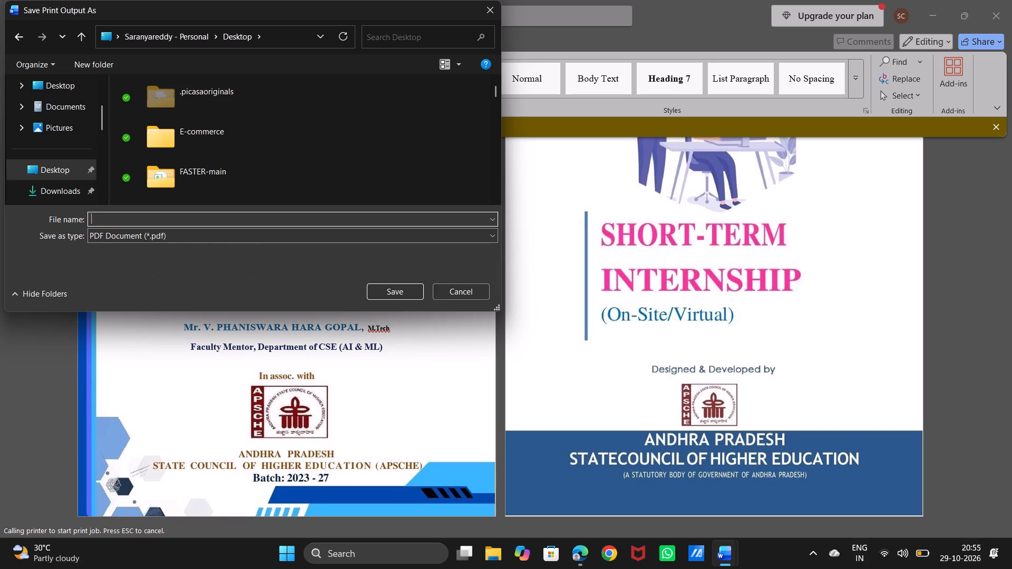